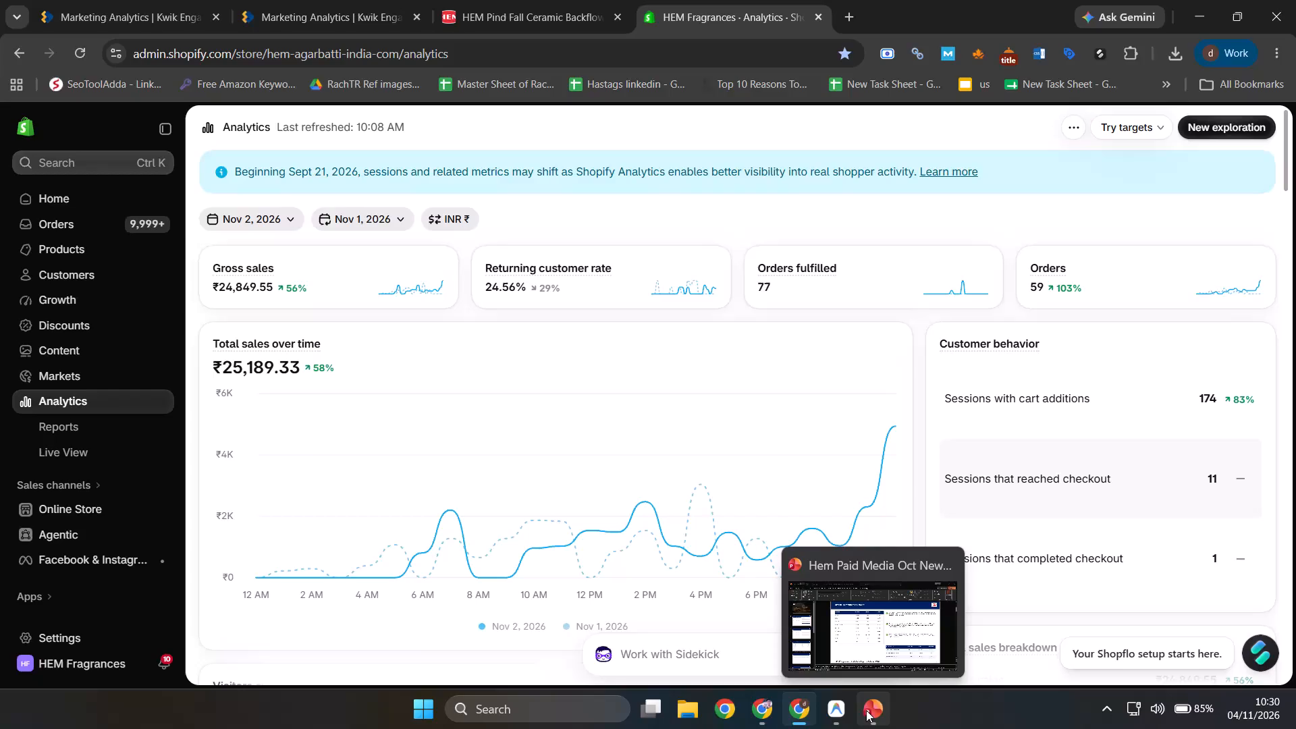
Switch to the Hem Paid Media Oct review in PowerPoint and compare the Overall slide with the Meta Data (Facebook/Instagram) slide.
click(867, 710)
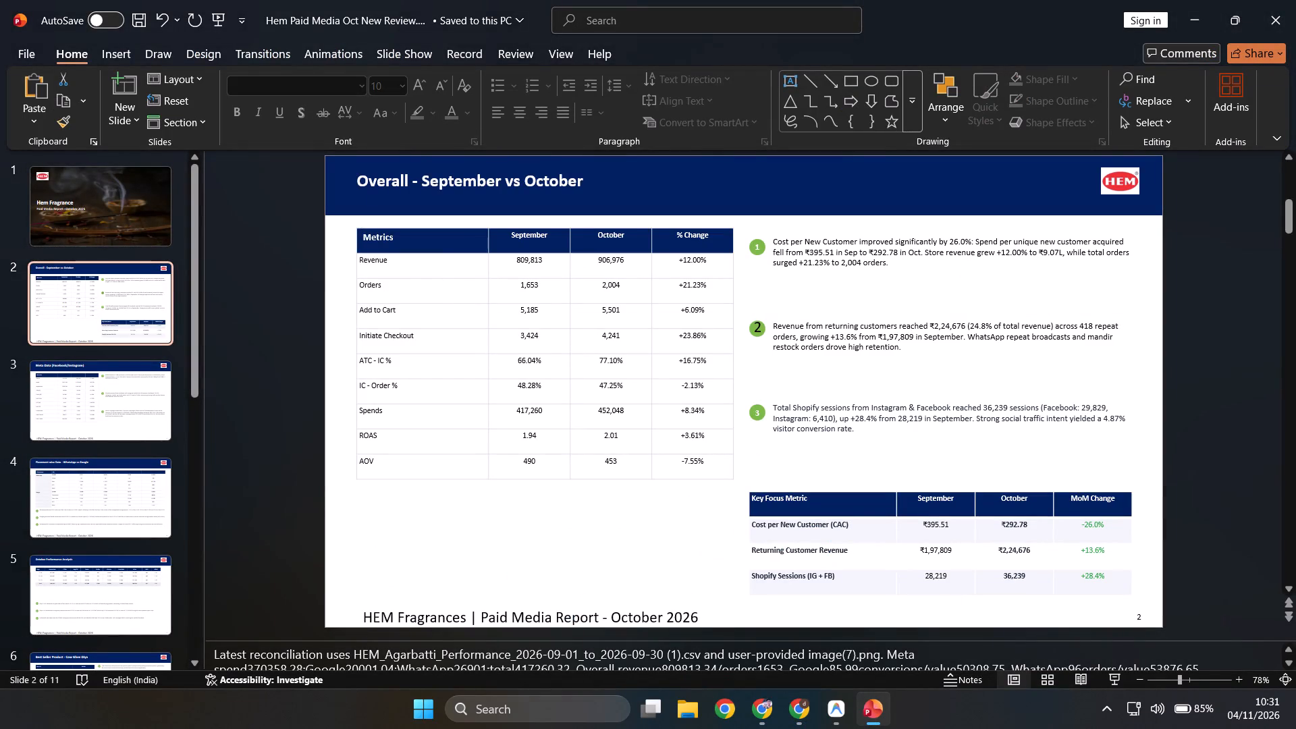
click(107, 400)
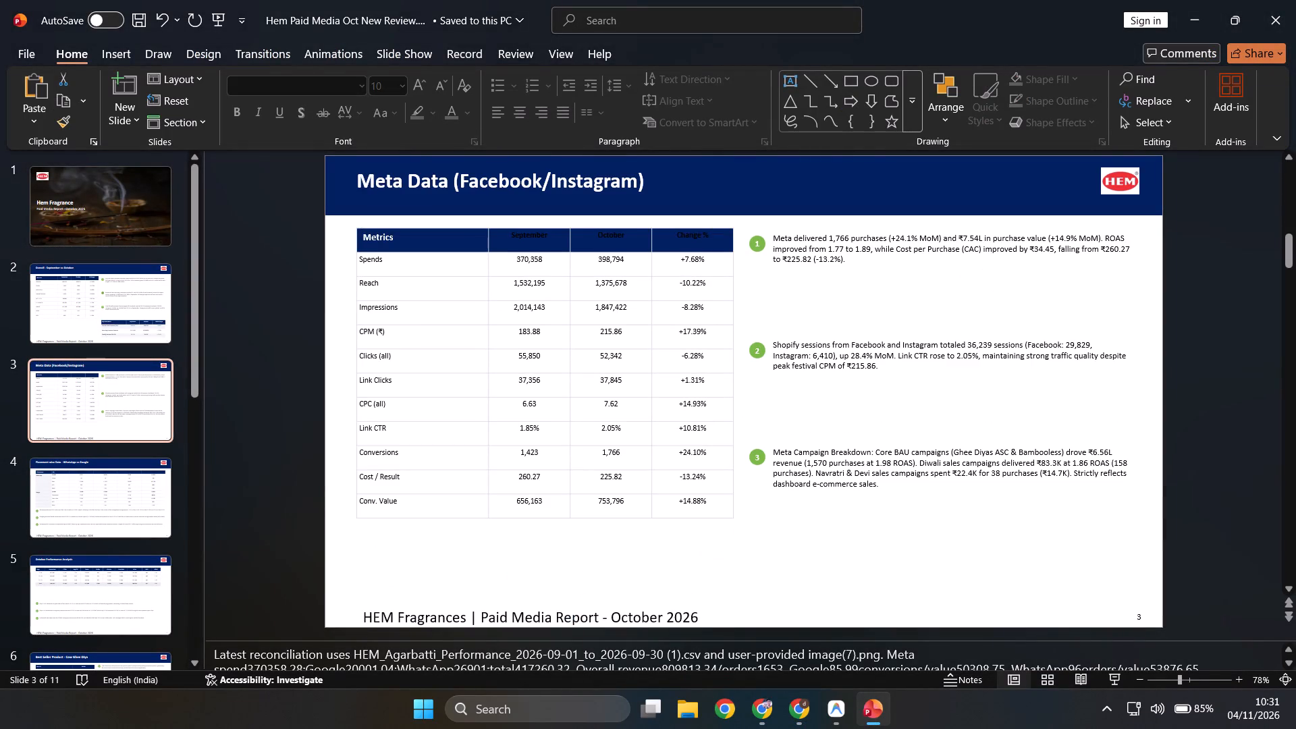
click(99, 325)
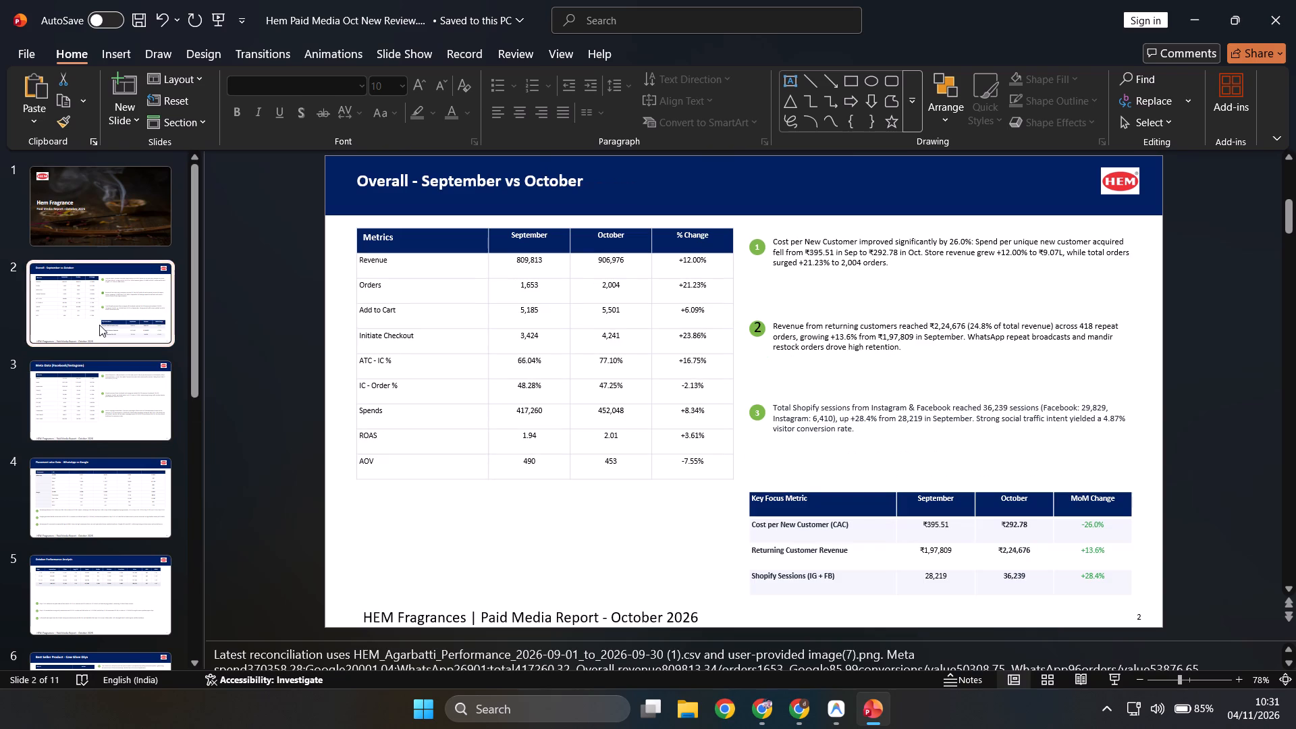
click(93, 396)
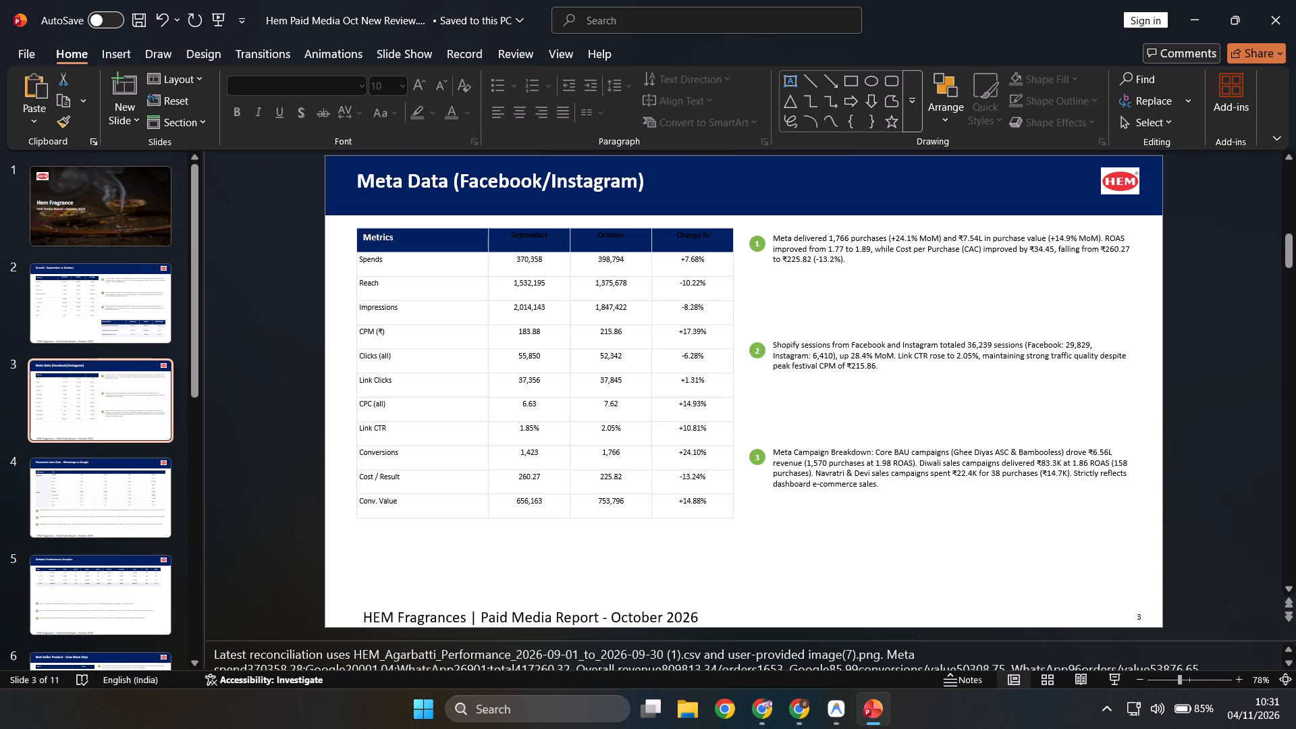
Select the entire second insight paragraph, about Shopify sessions from Facebook and Instagram, on the Meta Data slide.
double_click(814, 360)
click(814, 360)
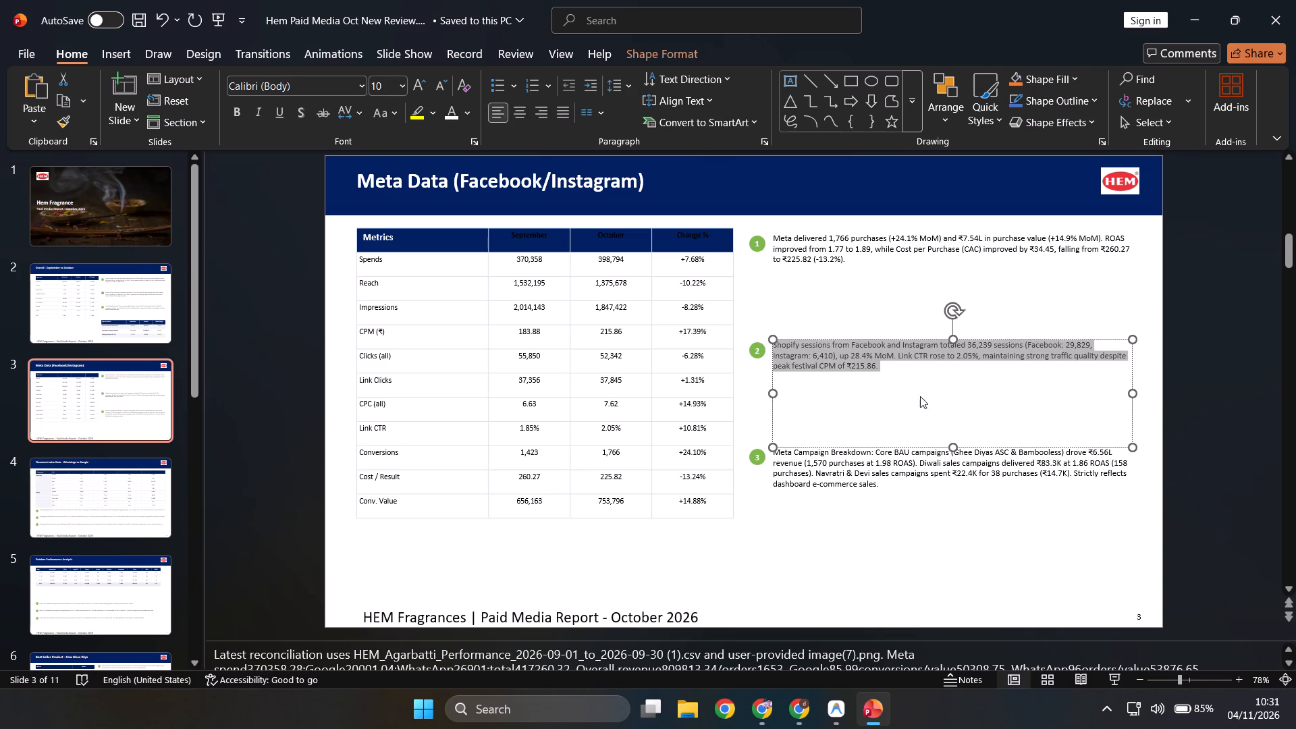
Delete the opening Shopify sessions sentence from the second insight on the Meta Data slide, keeping the Link CTR sentence.
click(988, 358)
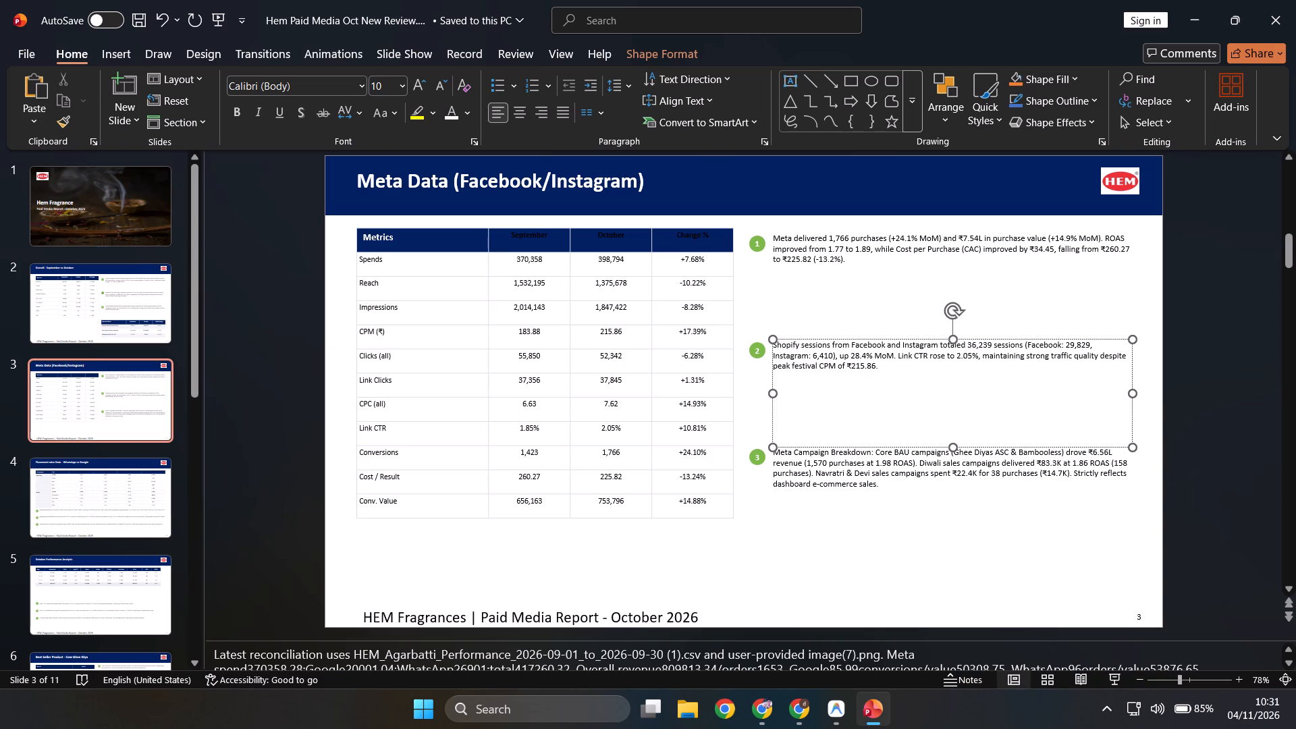
drag(848, 354, 803, 350)
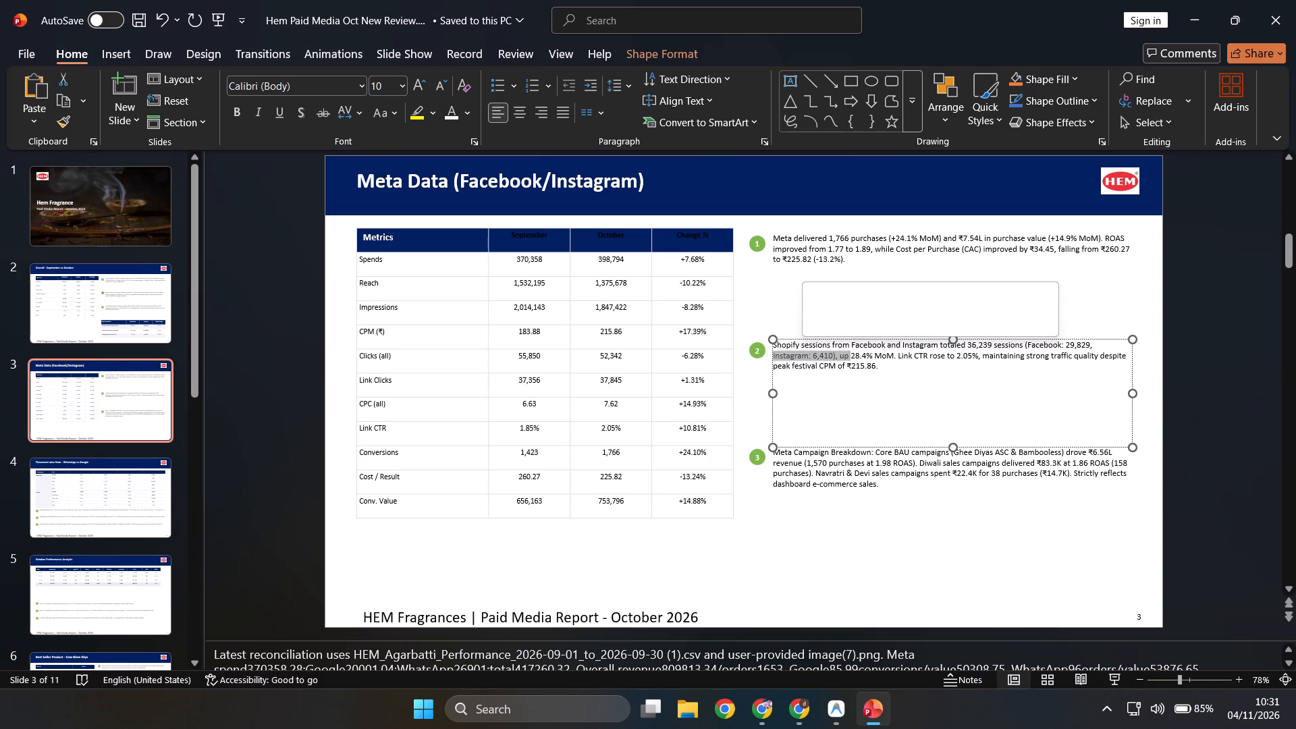
drag(896, 356, 749, 346)
key(BackSpace)
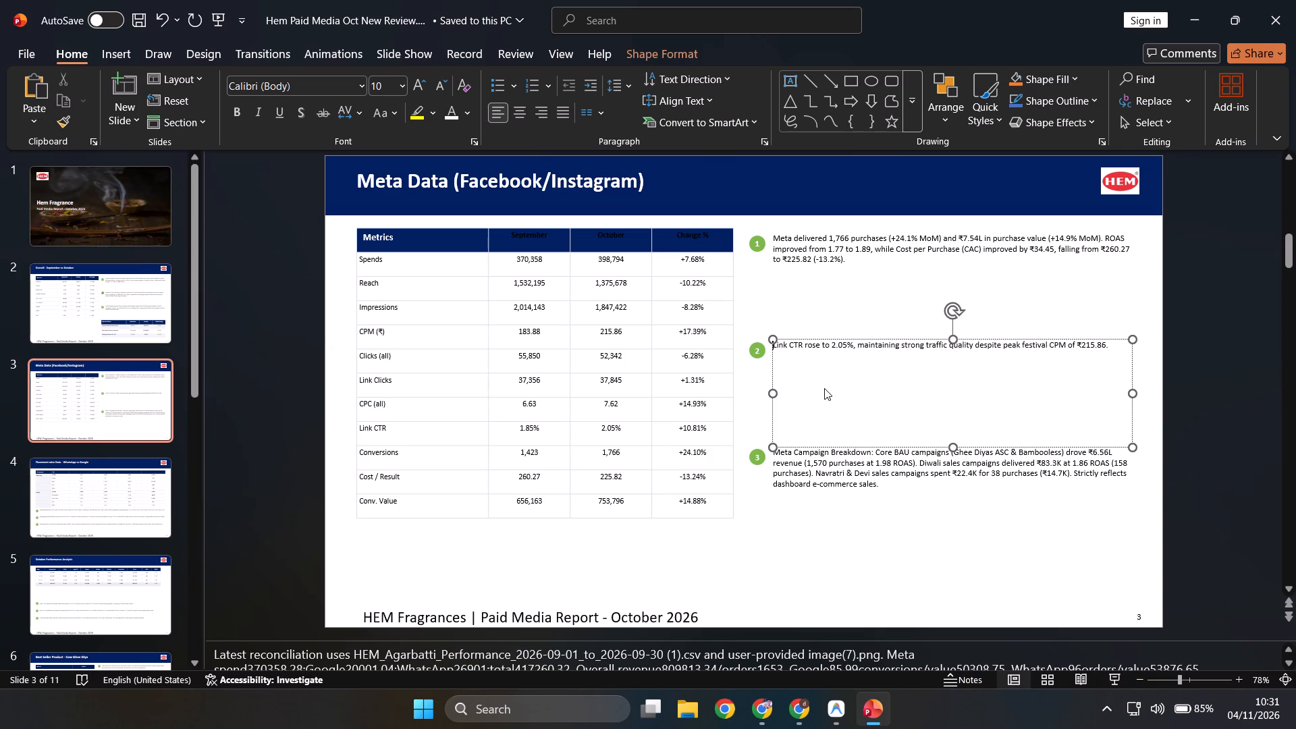
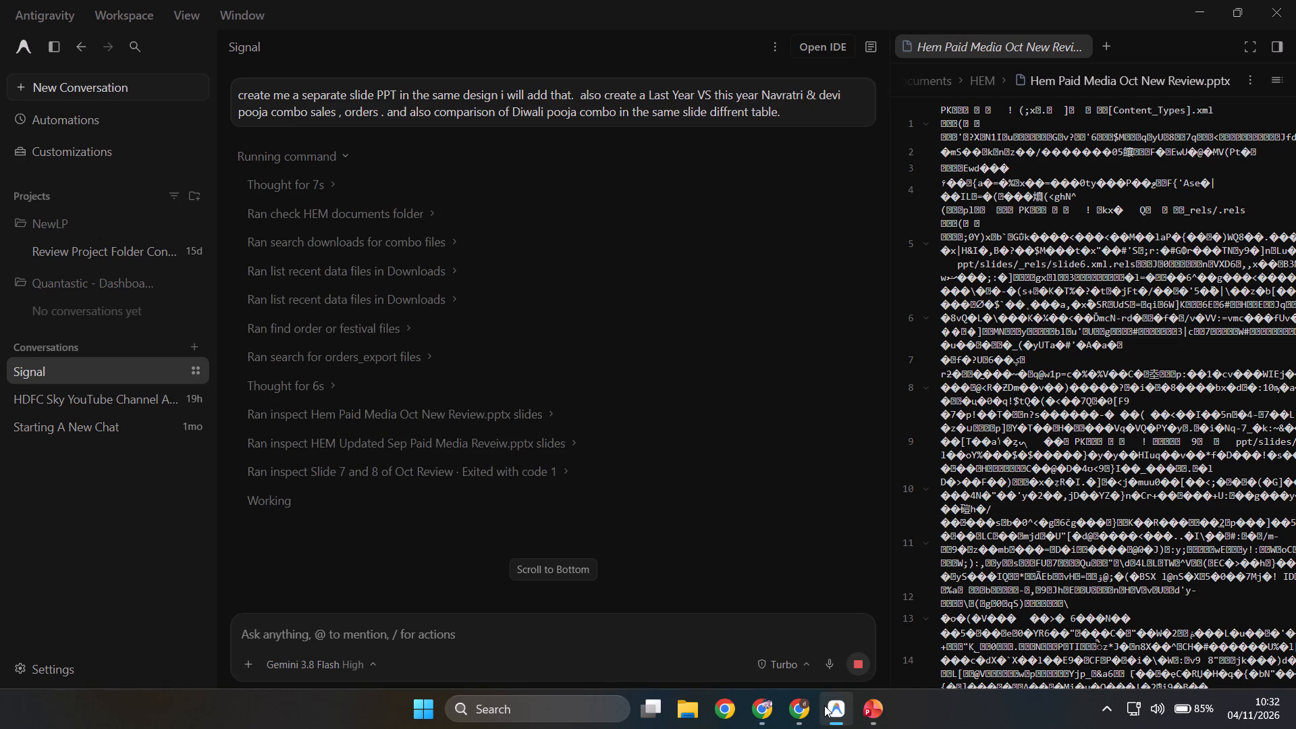
In Chrome, set the Shopify Analytics date range to Today, November 4, 2026.
click(810, 714)
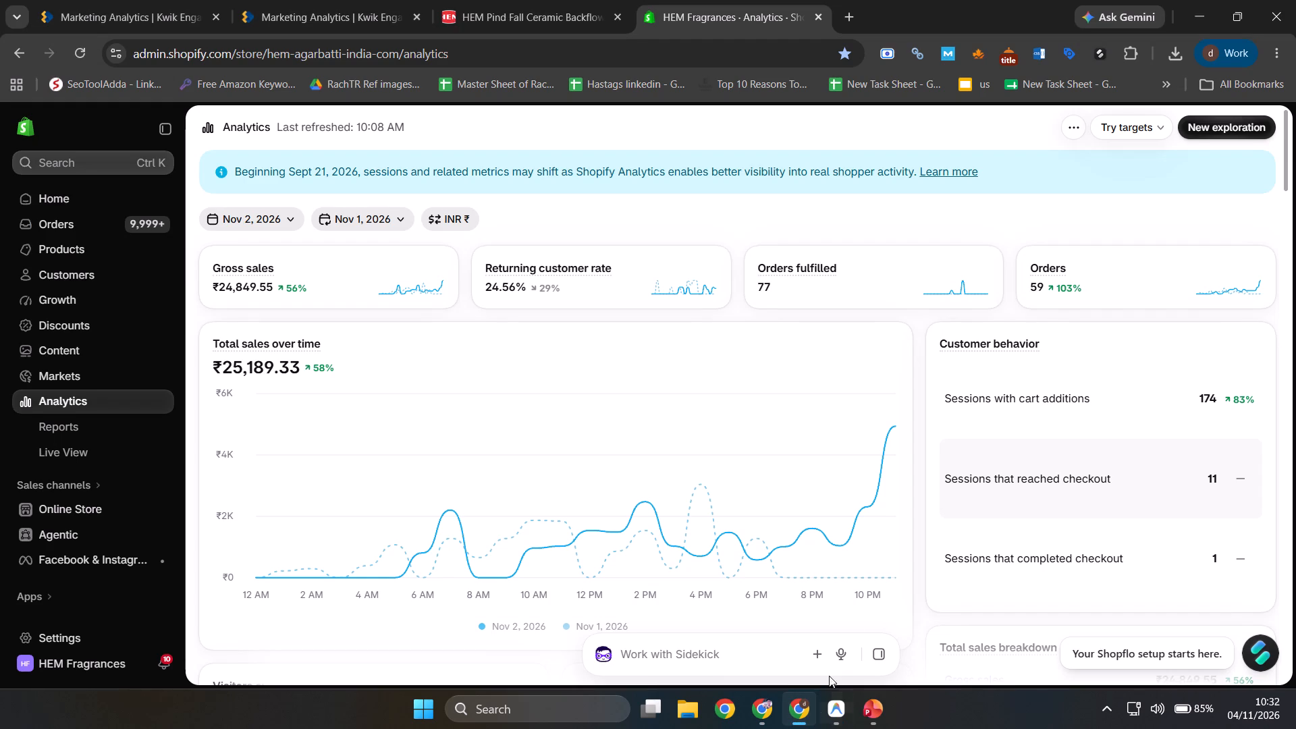
click(259, 207)
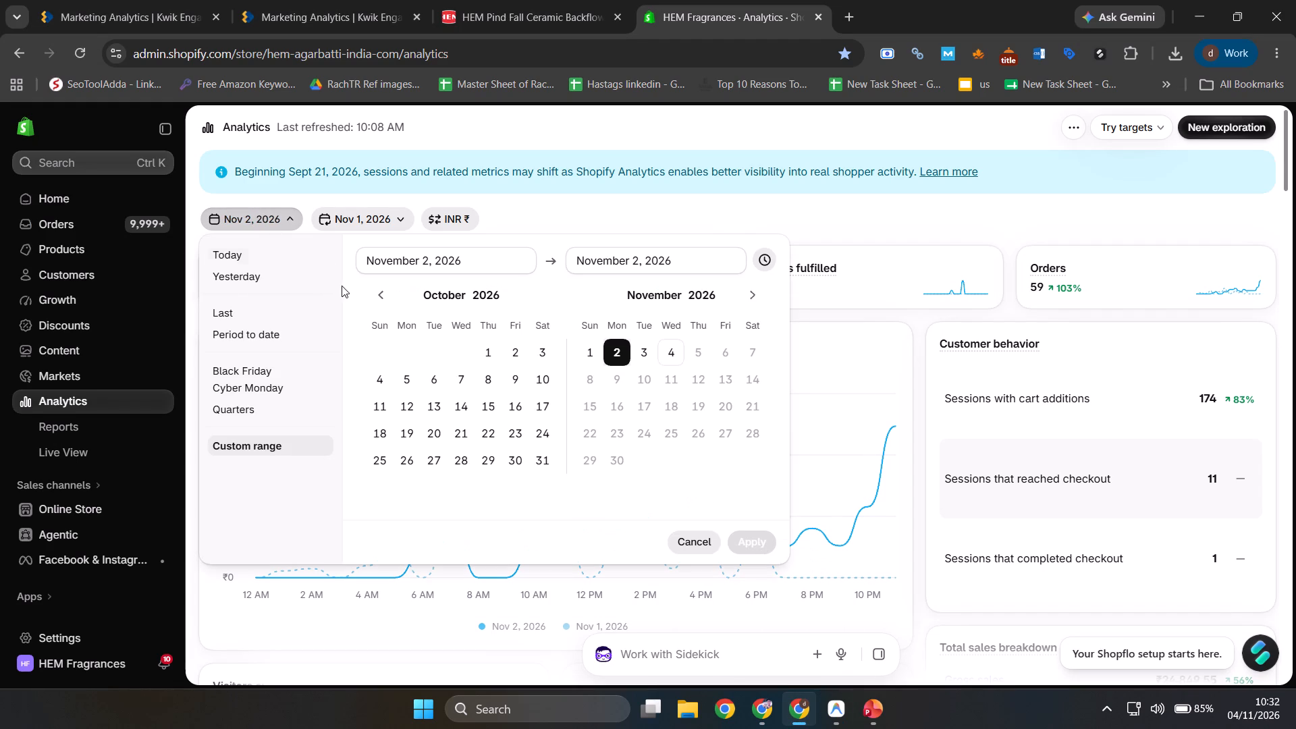
click(271, 255)
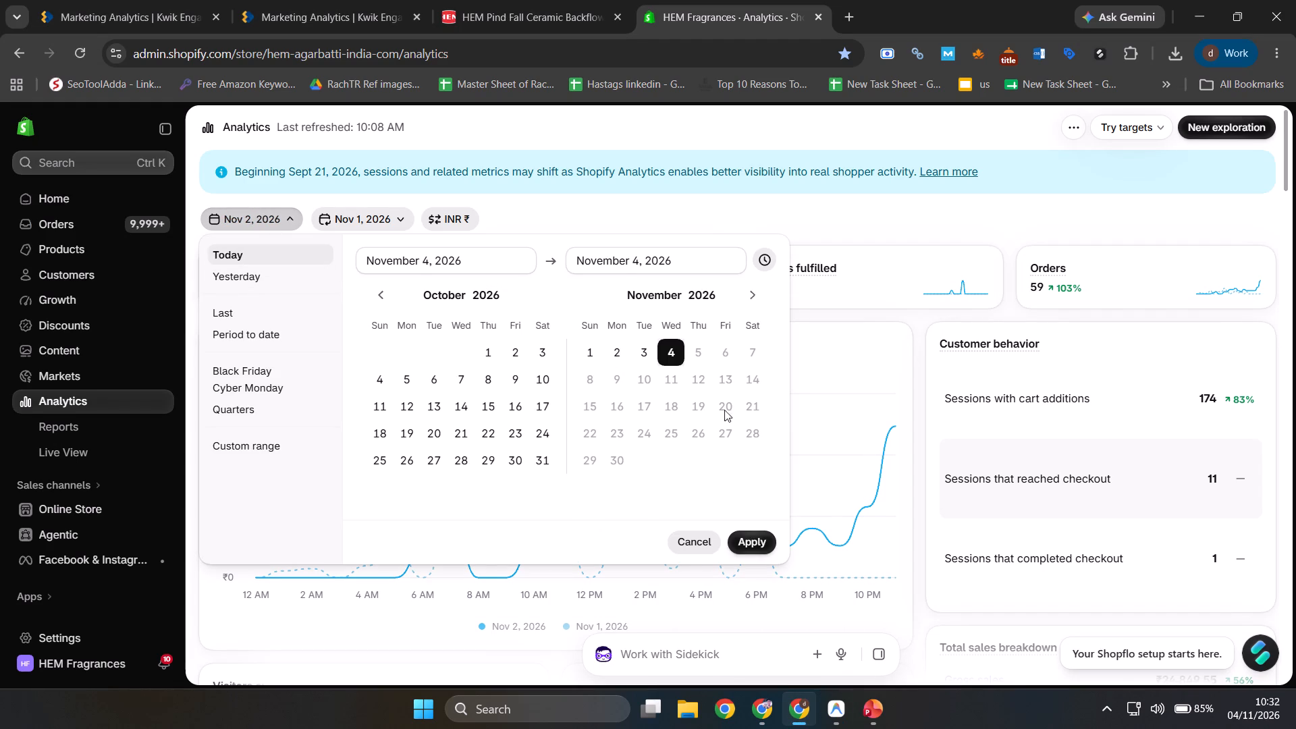
click(749, 536)
Bring up the second Kwik Engage analytics page, and close that Chrome window.
click(265, 0)
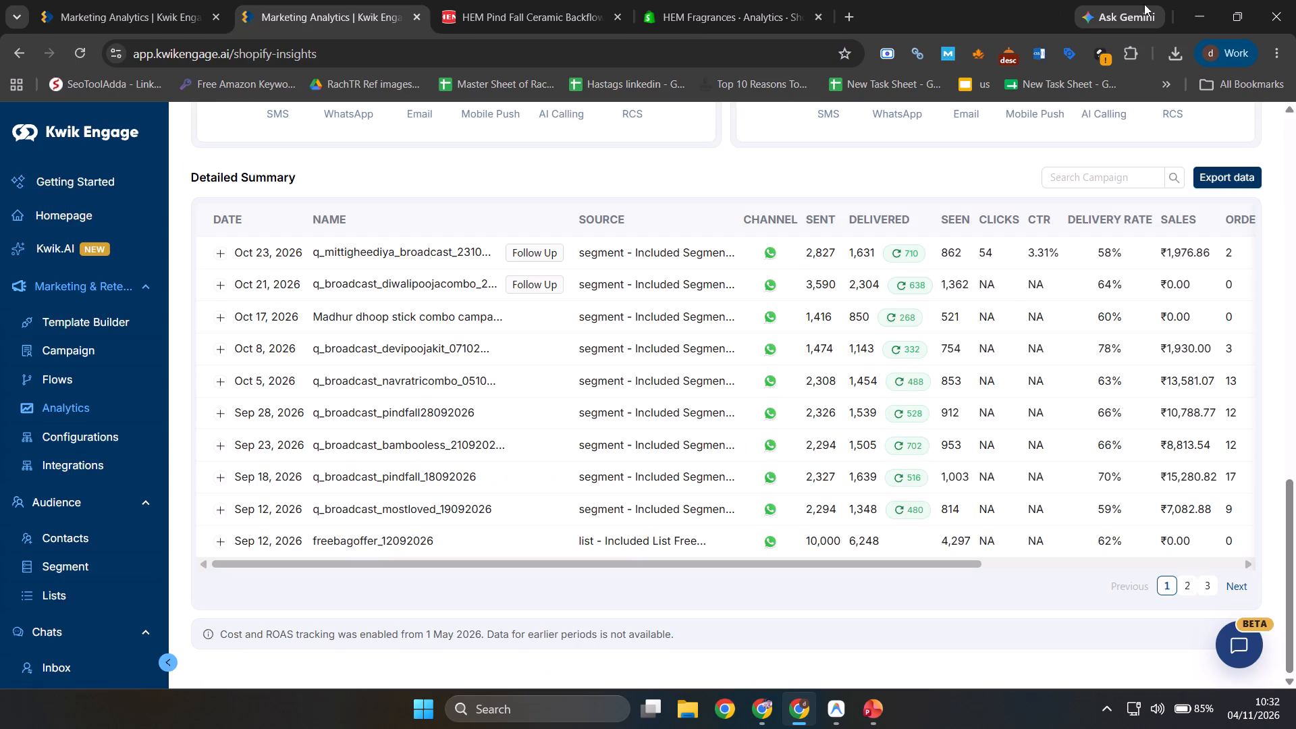
click(1266, 19)
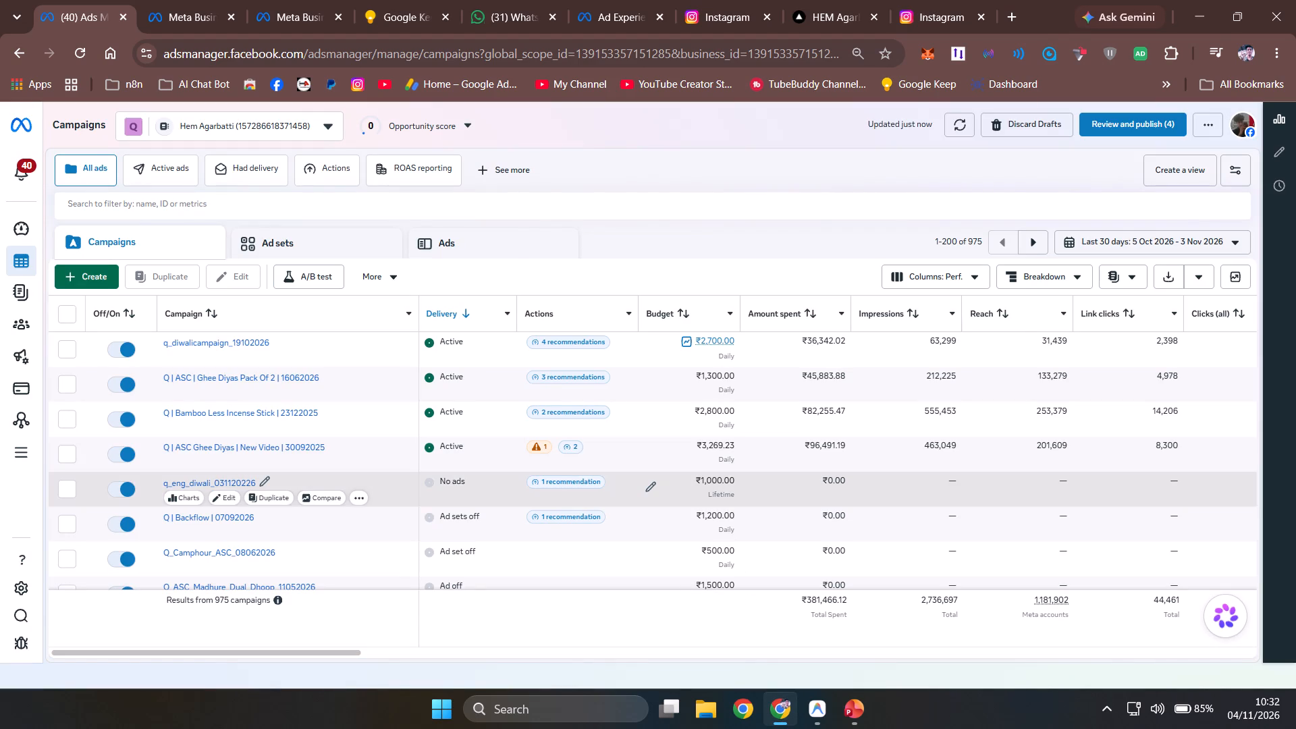
In PowerPoint, delete the text of all four numbered notes below the table on the November 2026 Media Plan slide.
click(845, 710)
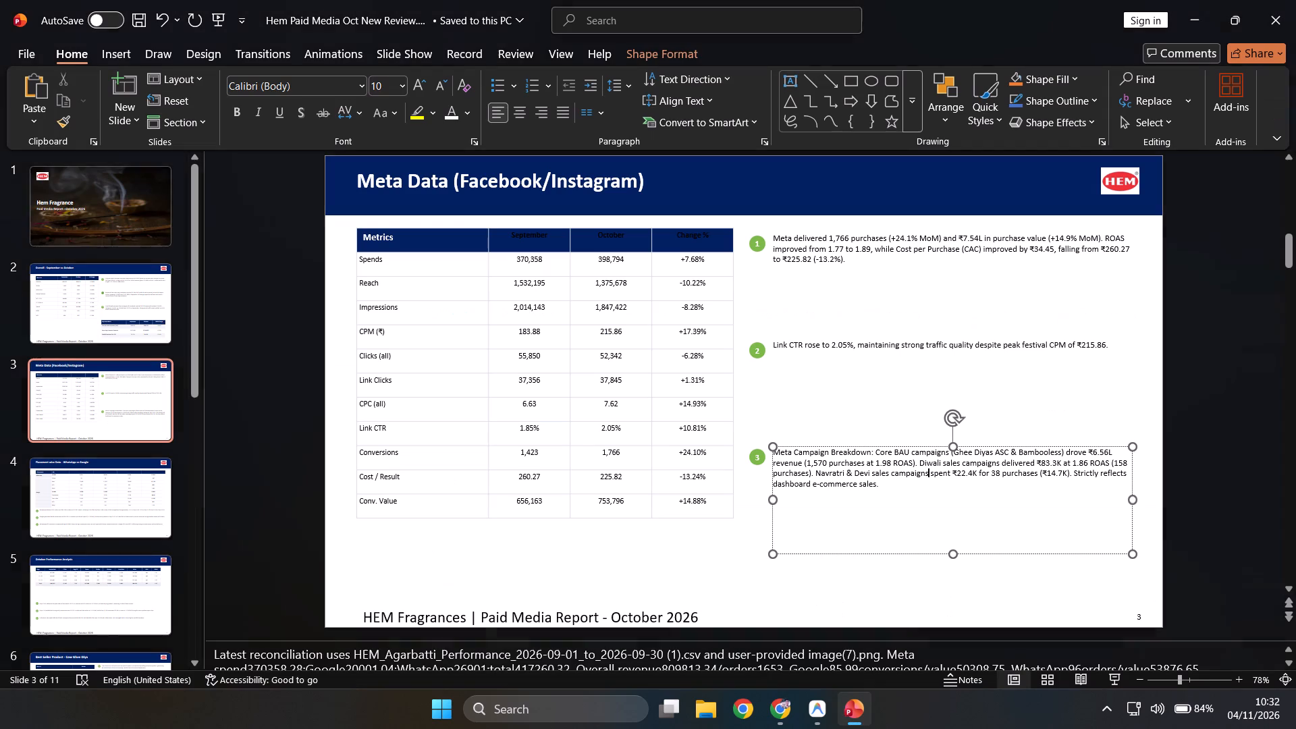
scroll(0, 509, down, 20)
scroll(0, 509, down, 2)
click(109, 522)
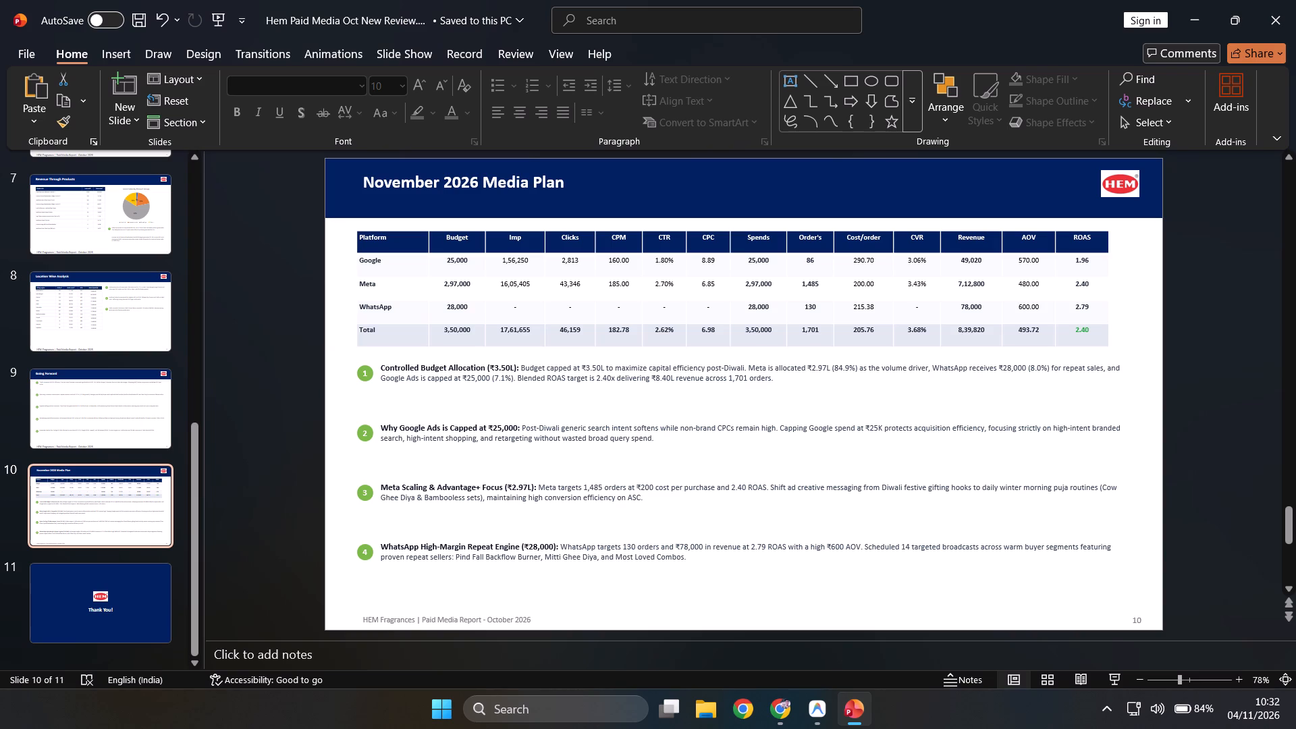
triple_click(659, 379)
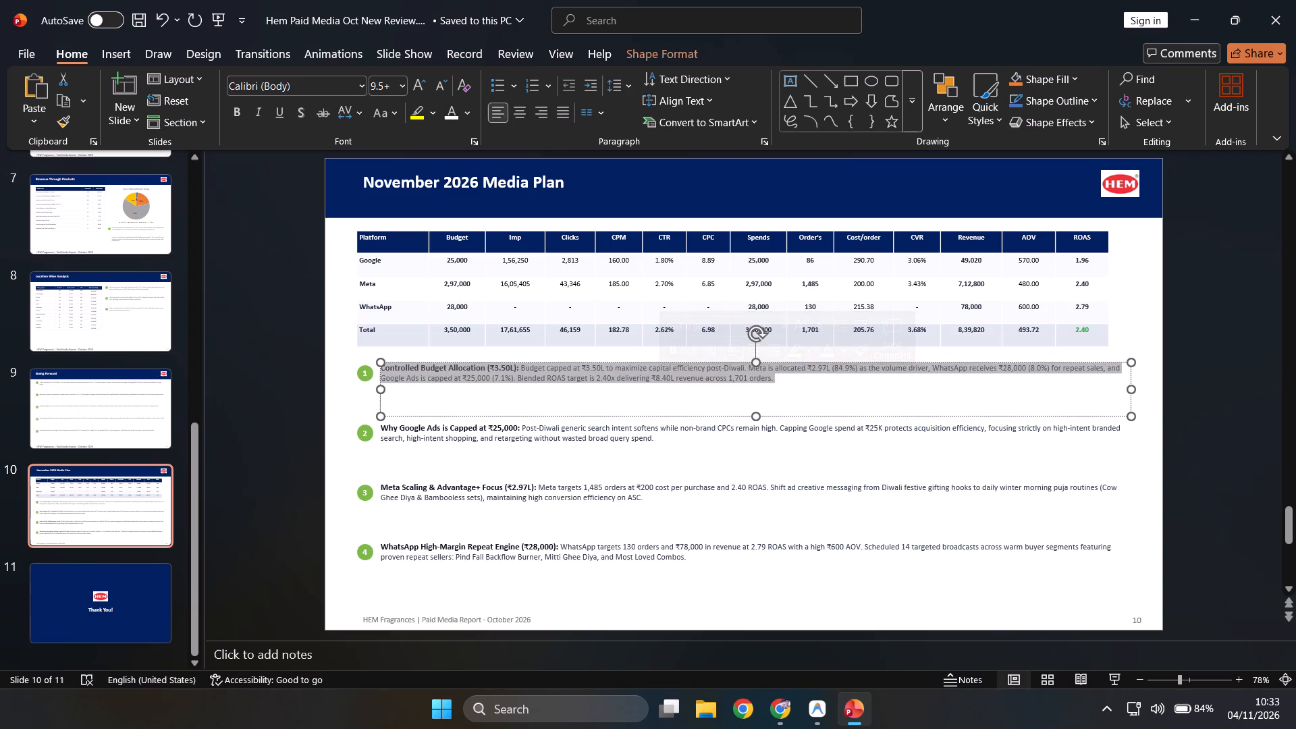
key(Delete)
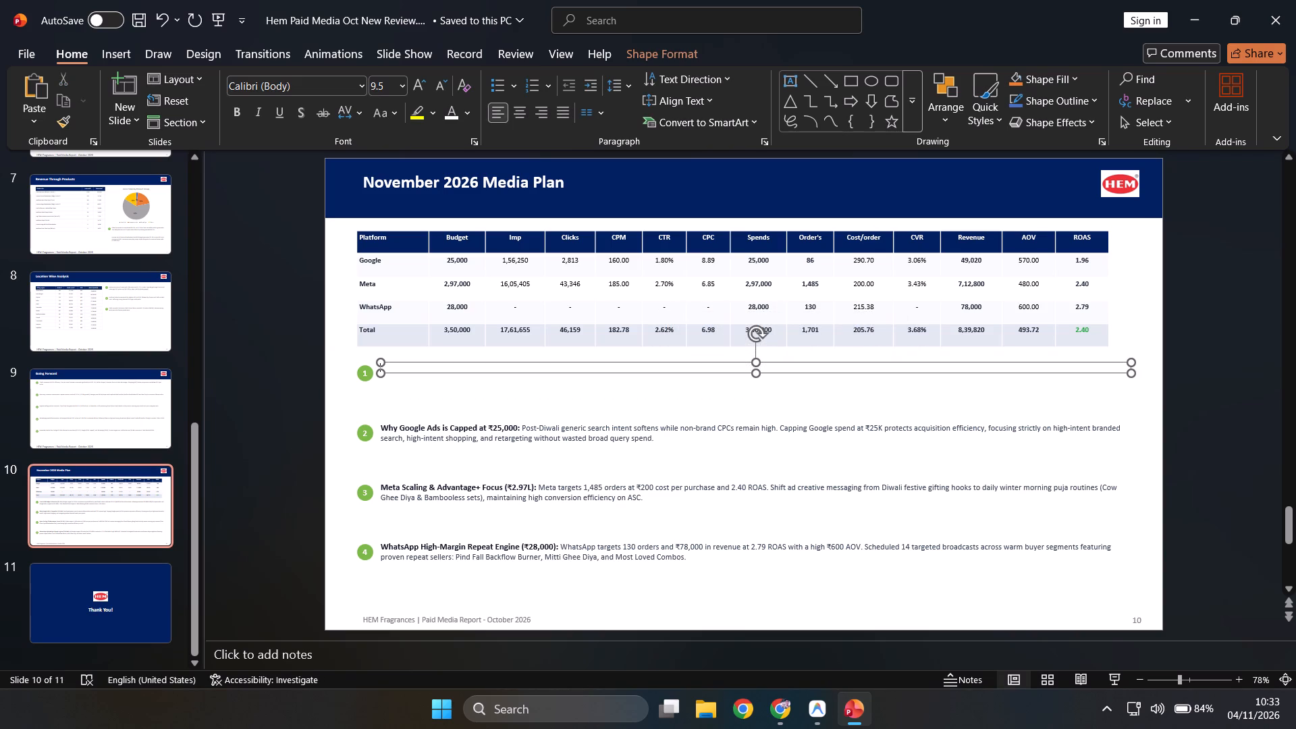
triple_click(603, 439)
key(Delete)
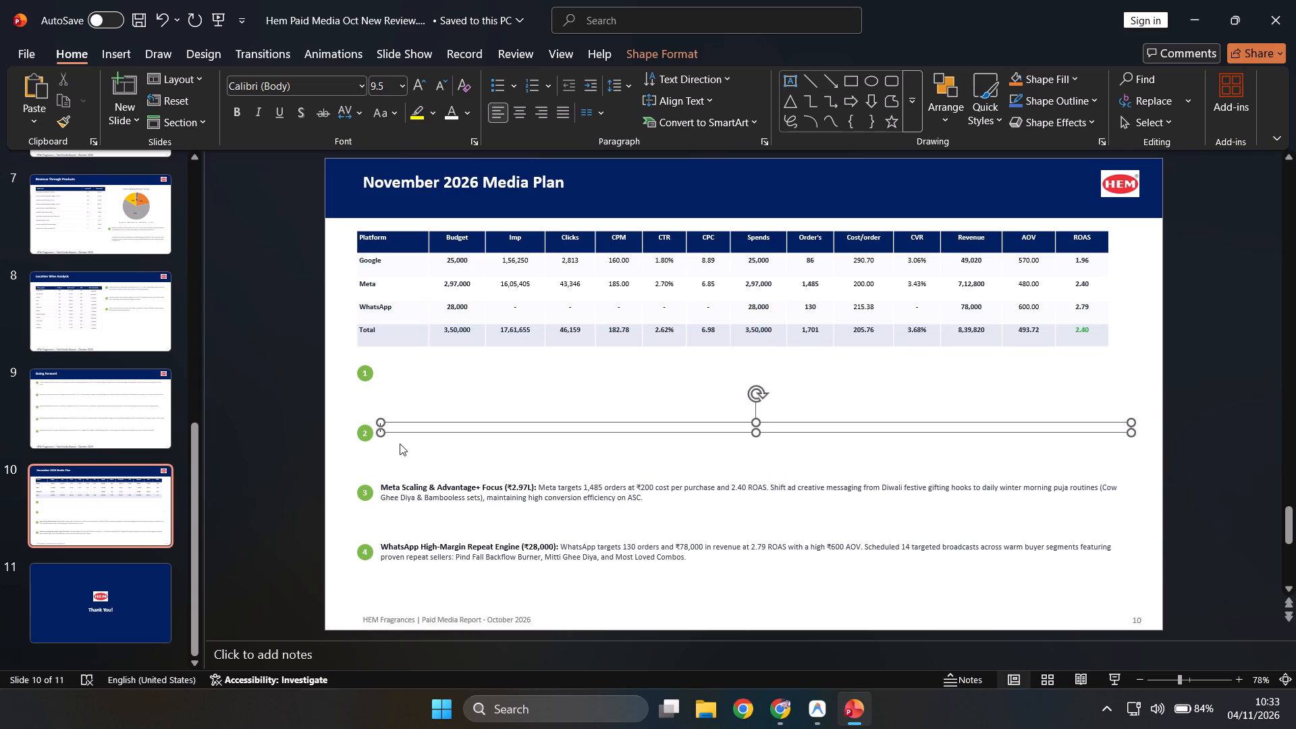
key(ctrl+z)
click(477, 436)
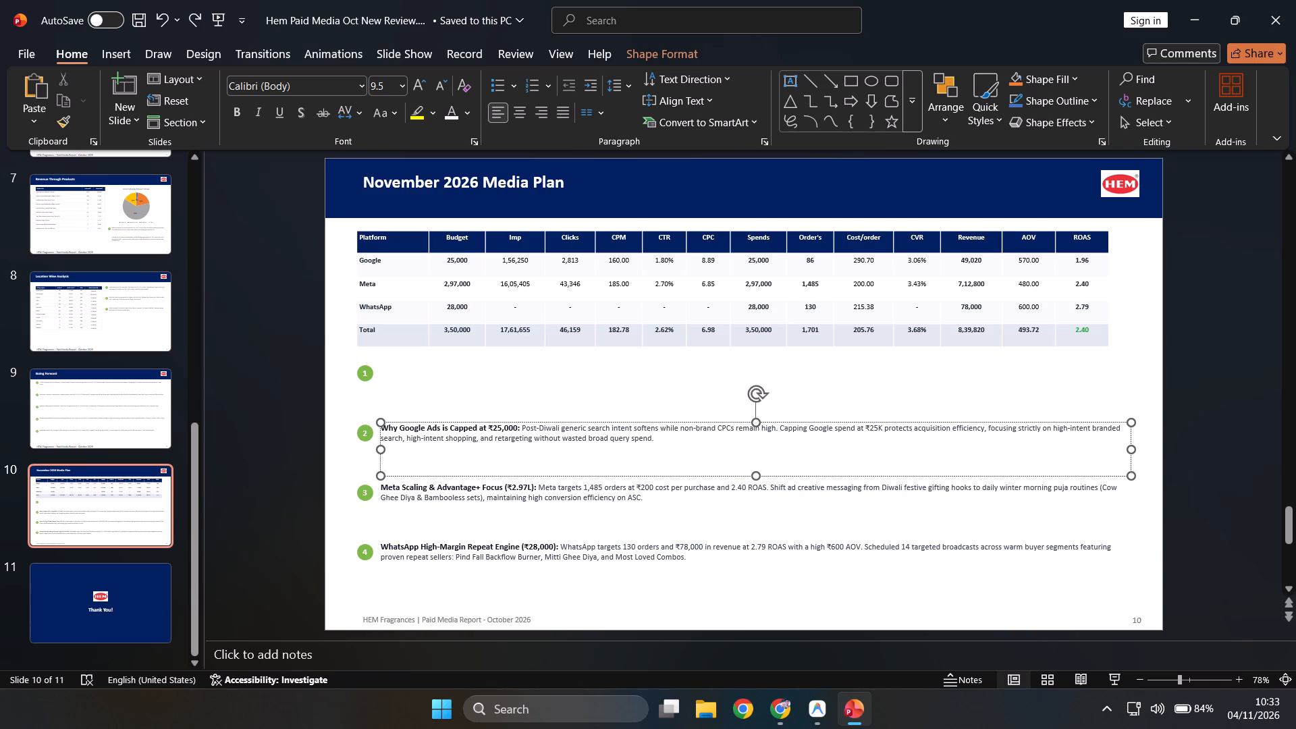
key(ctrl+a)
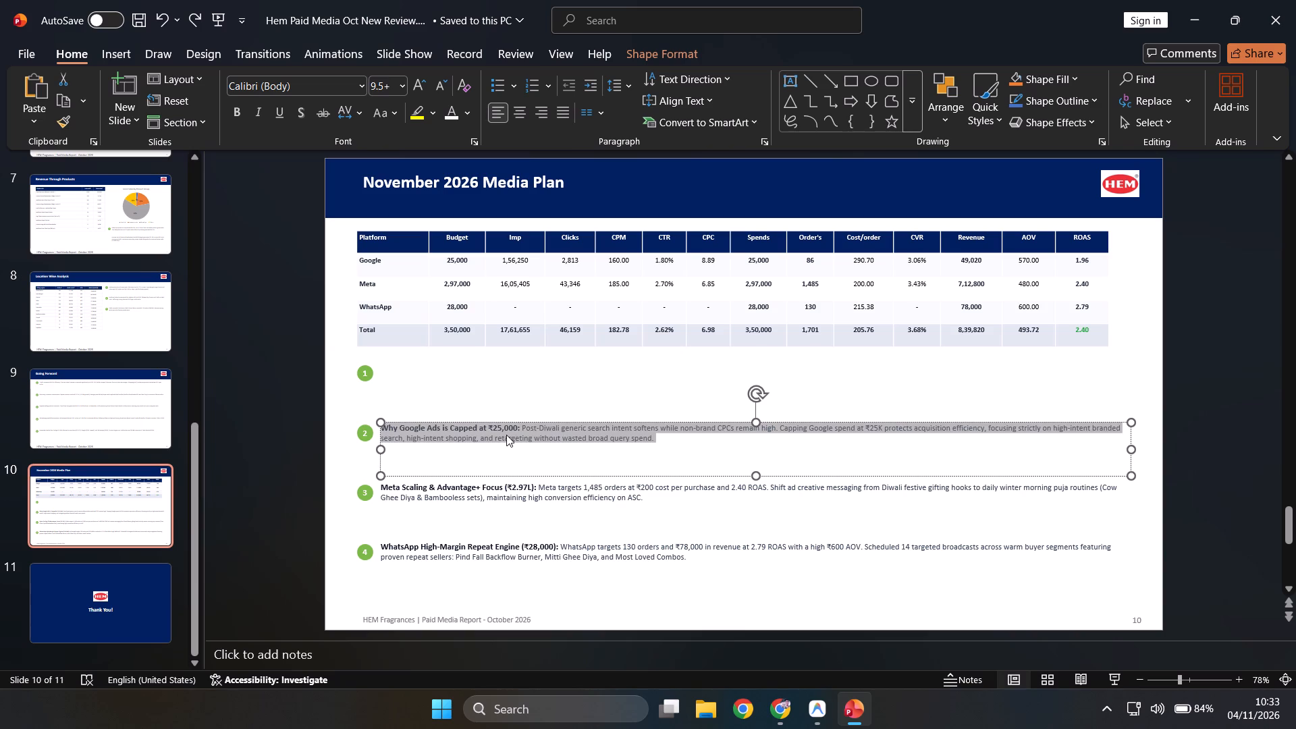
key(BackSpace)
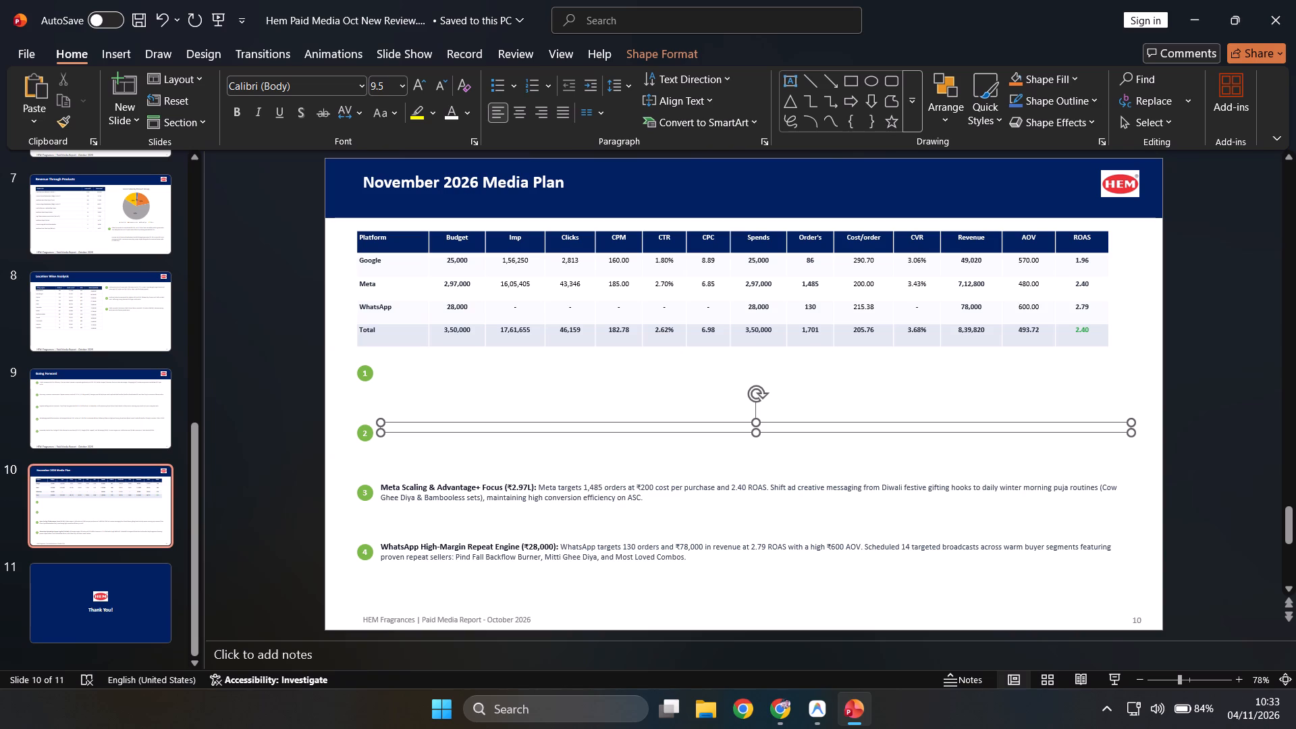
triple_click(483, 497)
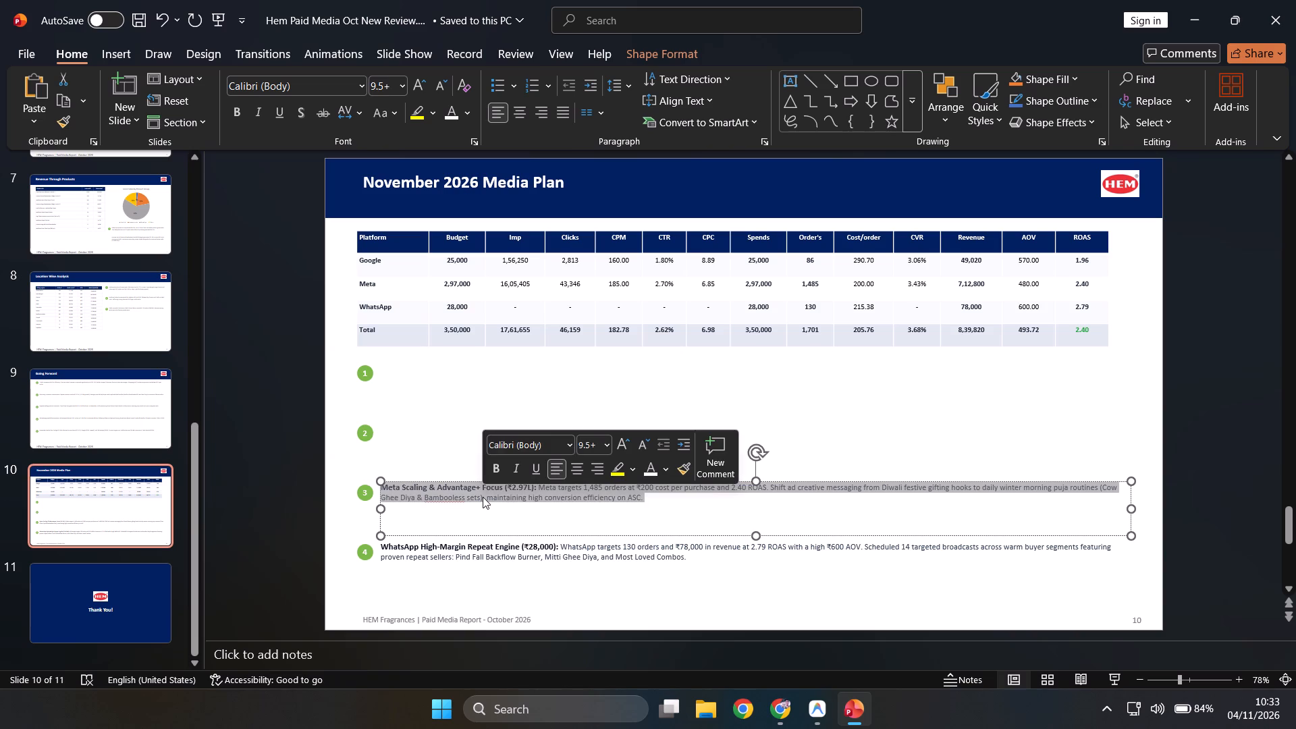
key(BackSpace)
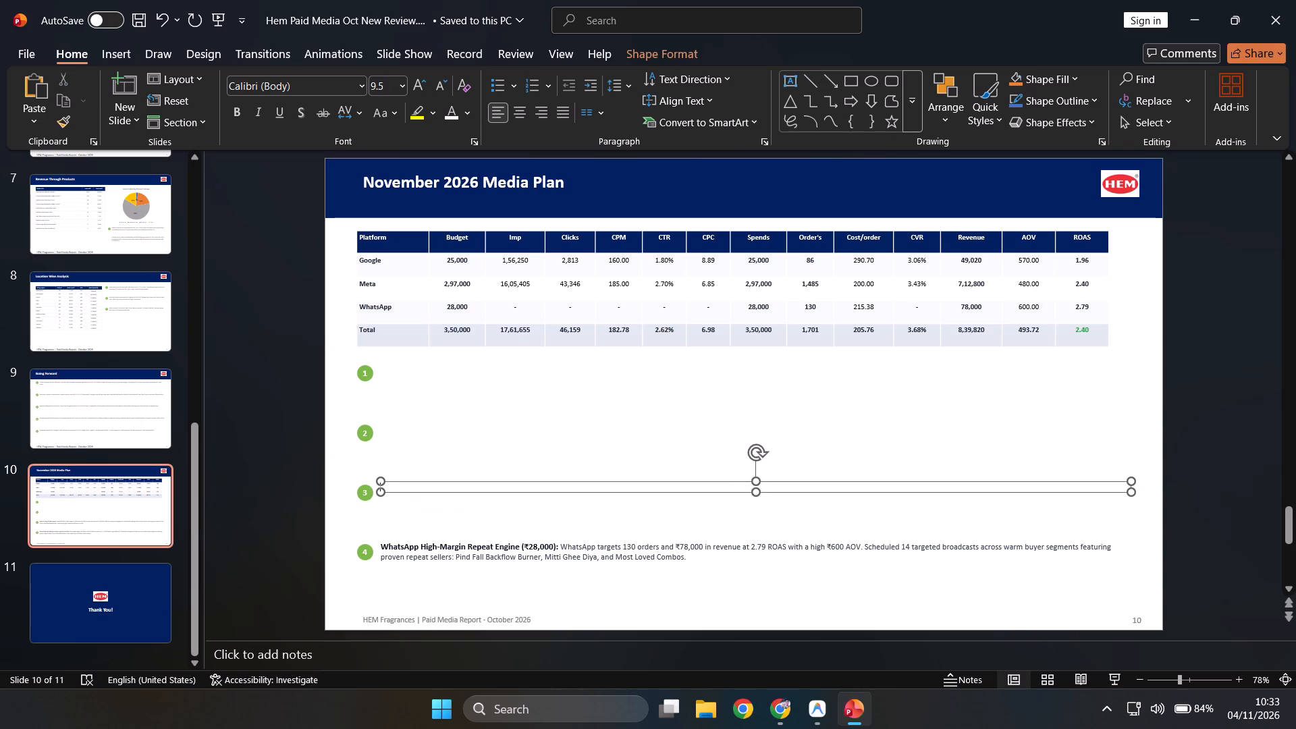
triple_click(622, 557)
key(BackSpace)
Delete the green number markers 4, 3 and 2, including their circles, below the media plan table.
click(363, 549)
key(BackSpace)
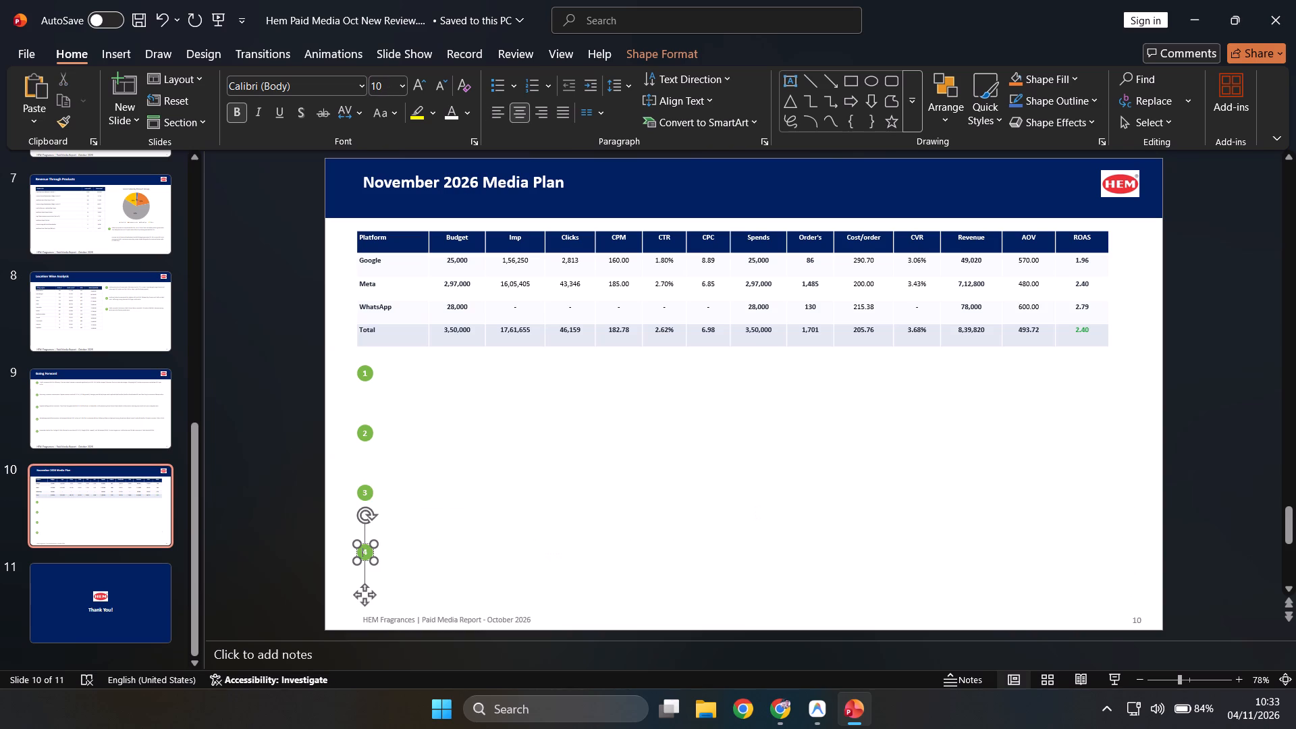
key(Delete)
click(365, 563)
key(Delete)
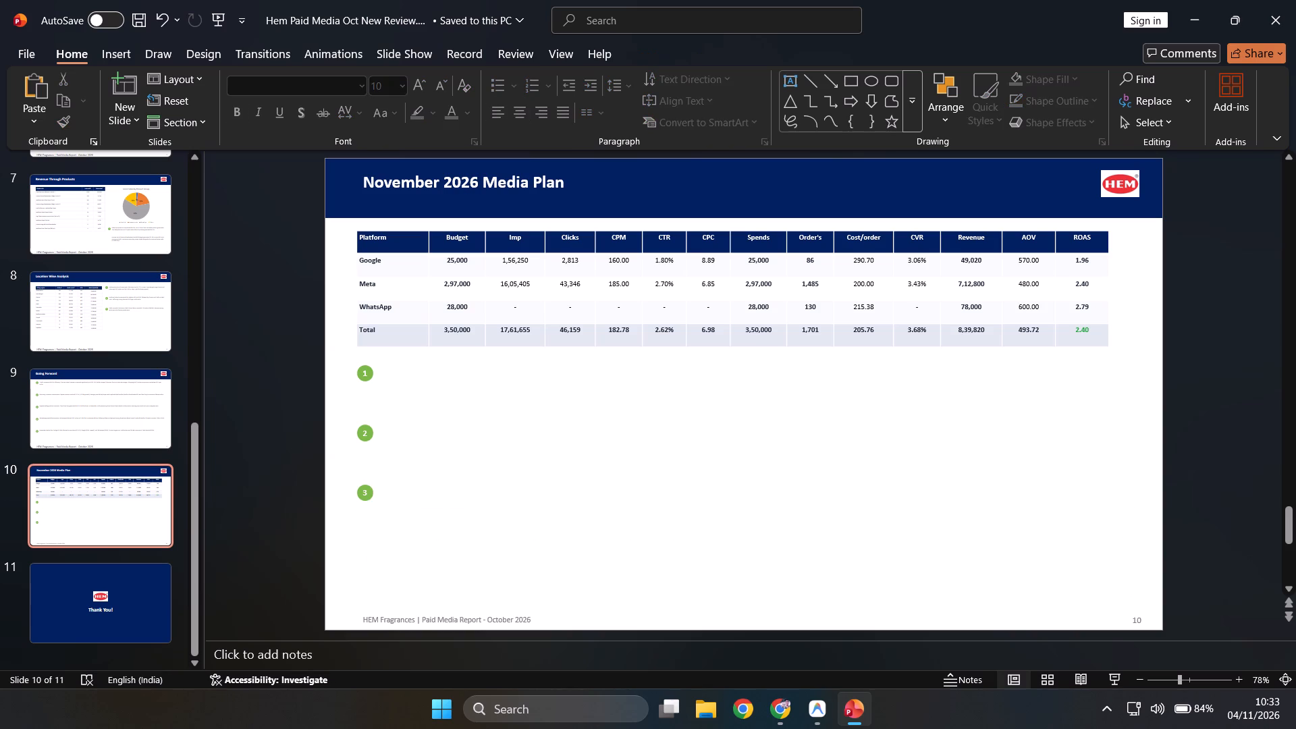
click(362, 492)
key(Delete)
key(Delete)
click(368, 440)
key(Delete)
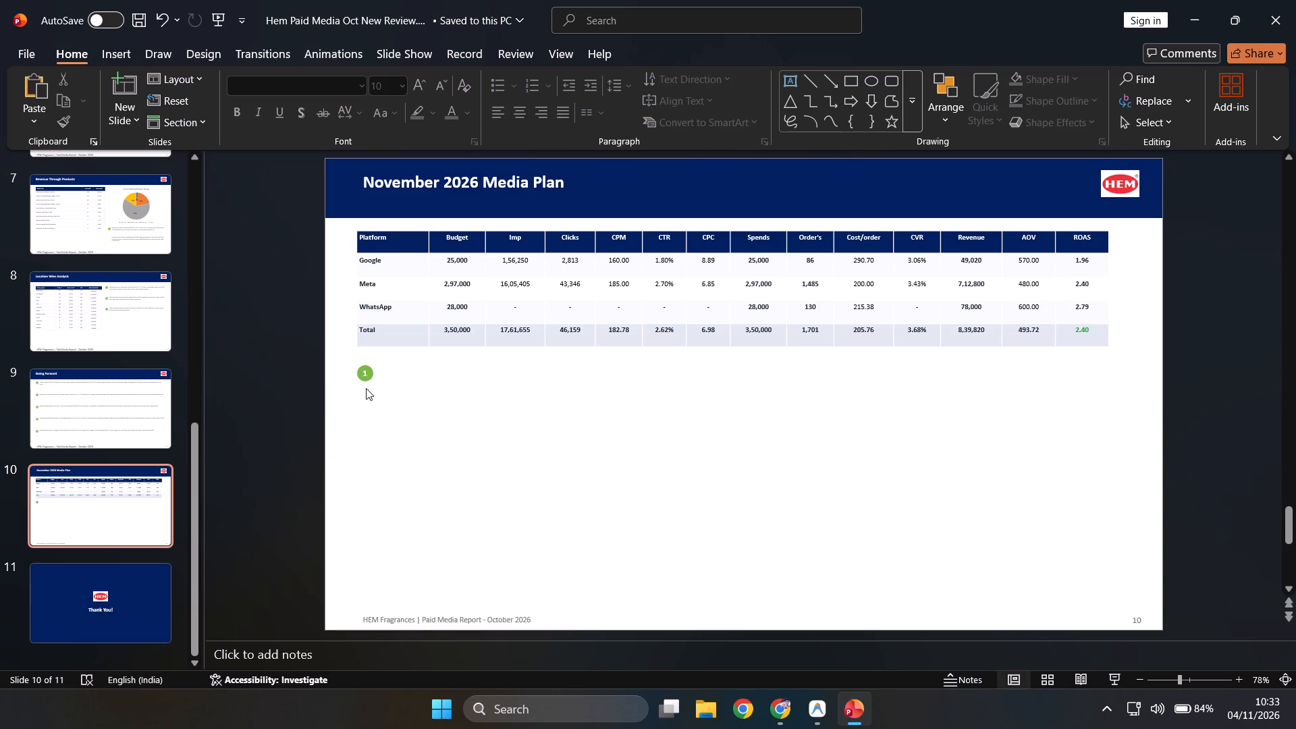
Delete the remaining green marker 1, both its number and its circle, leaving only the table on the slide.
click(366, 377)
key(Delete)
key(Delete)
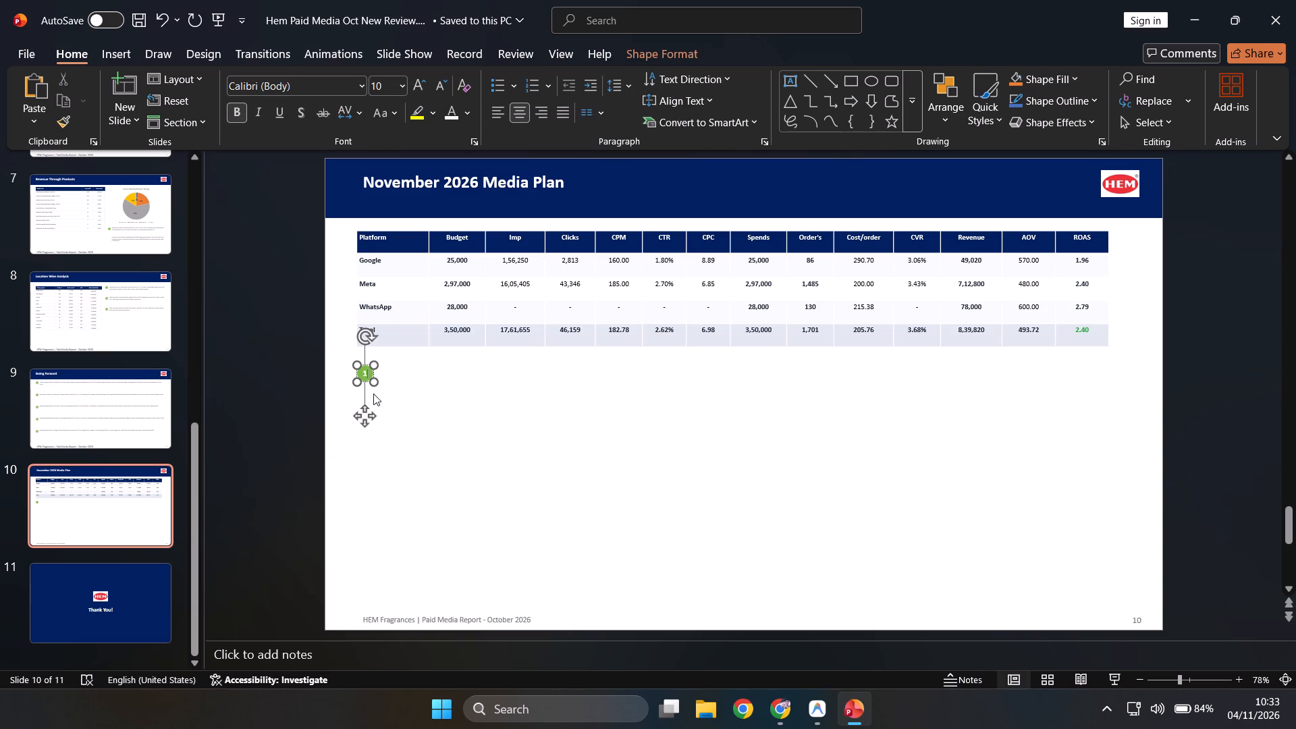
click(398, 395)
click(363, 375)
key(Delete)
click(420, 396)
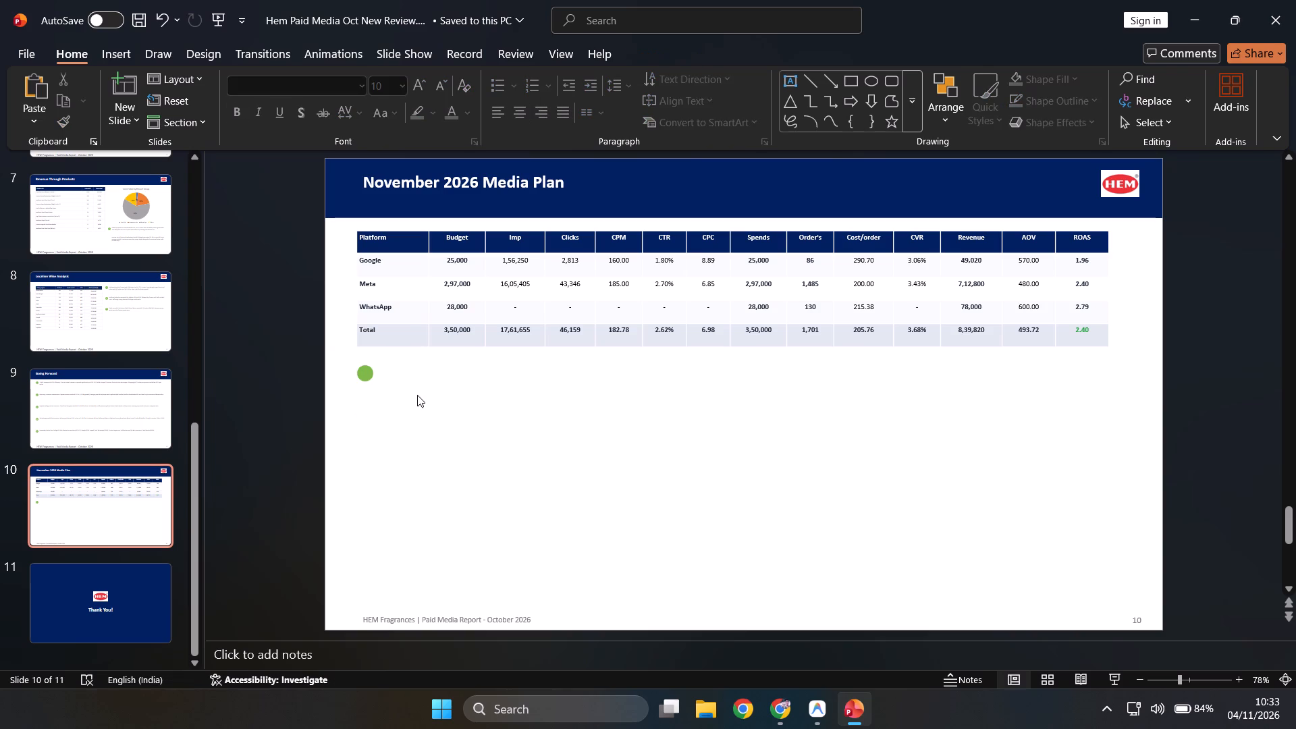
click(368, 377)
key(Delete)
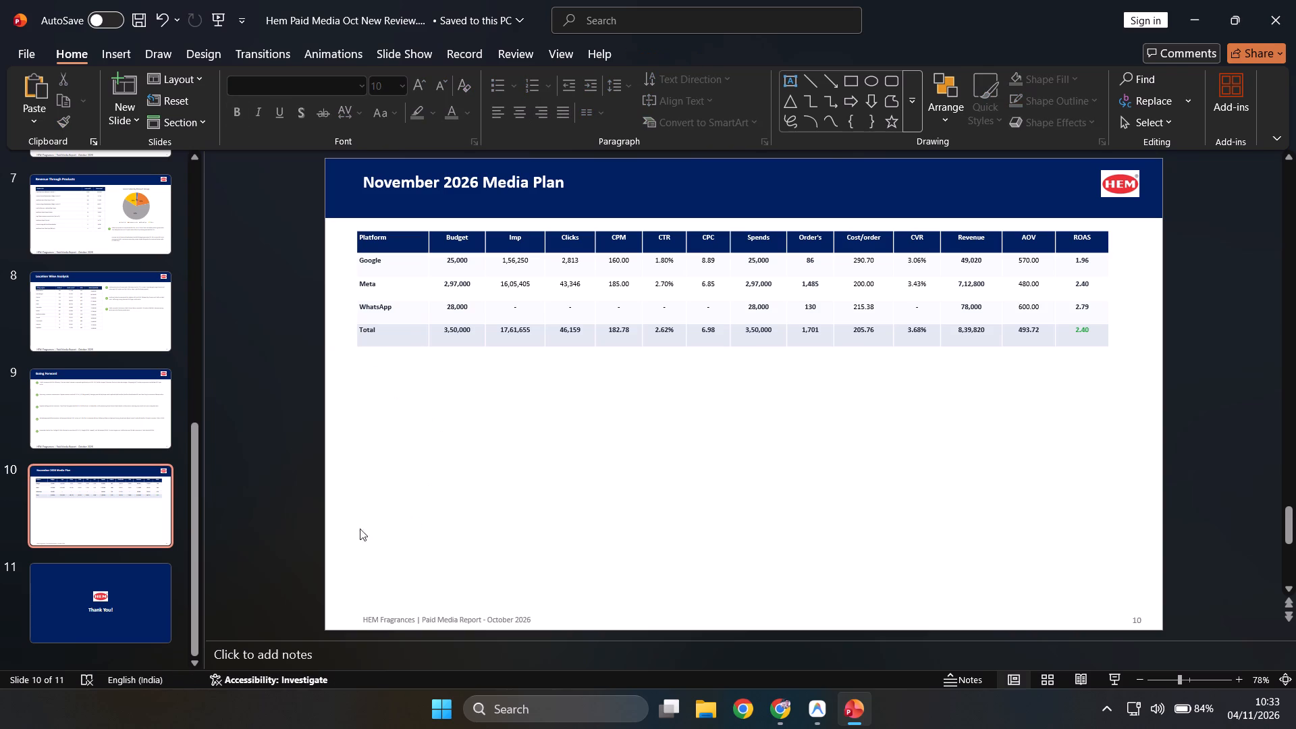
Save the Hem Paid Media Oct New Review presentation in PowerPoint.
key(ctrl+s)
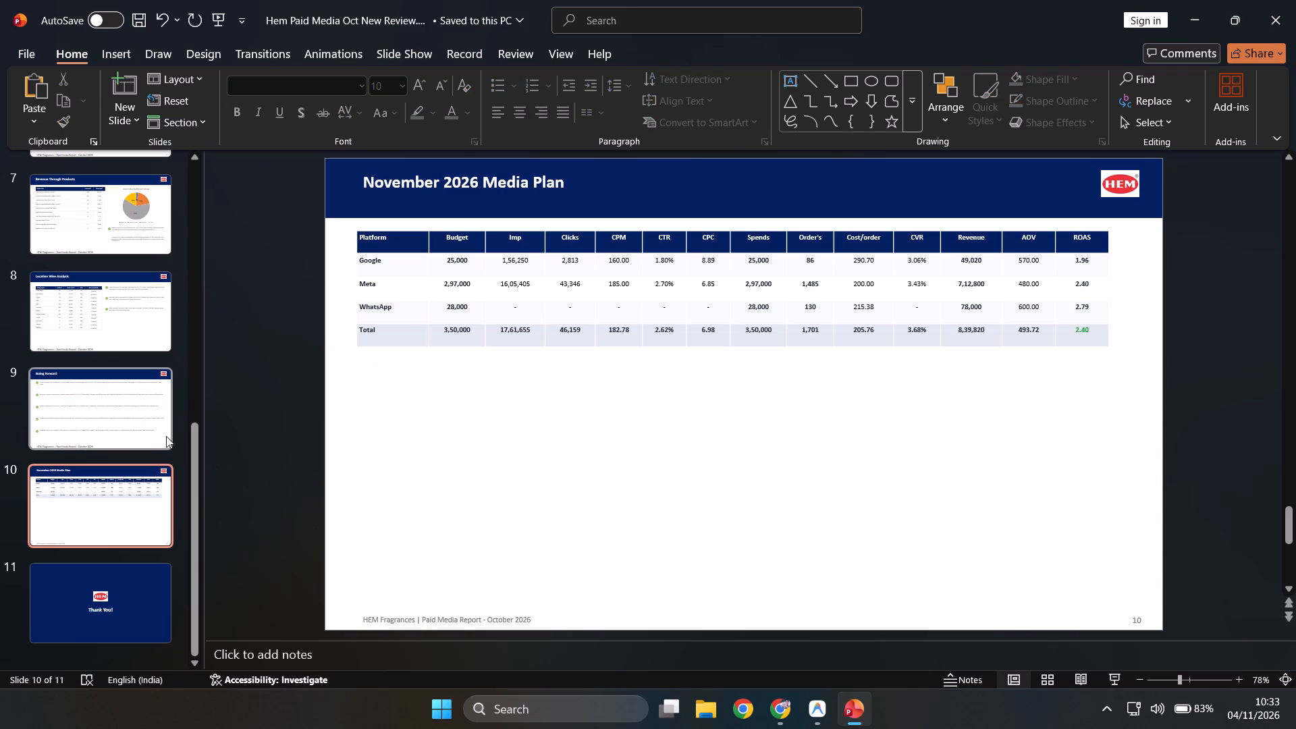
On the Going Forward slide, remove the lead phrase "Traffic economics & CAC efficiency." from point 1.
click(88, 413)
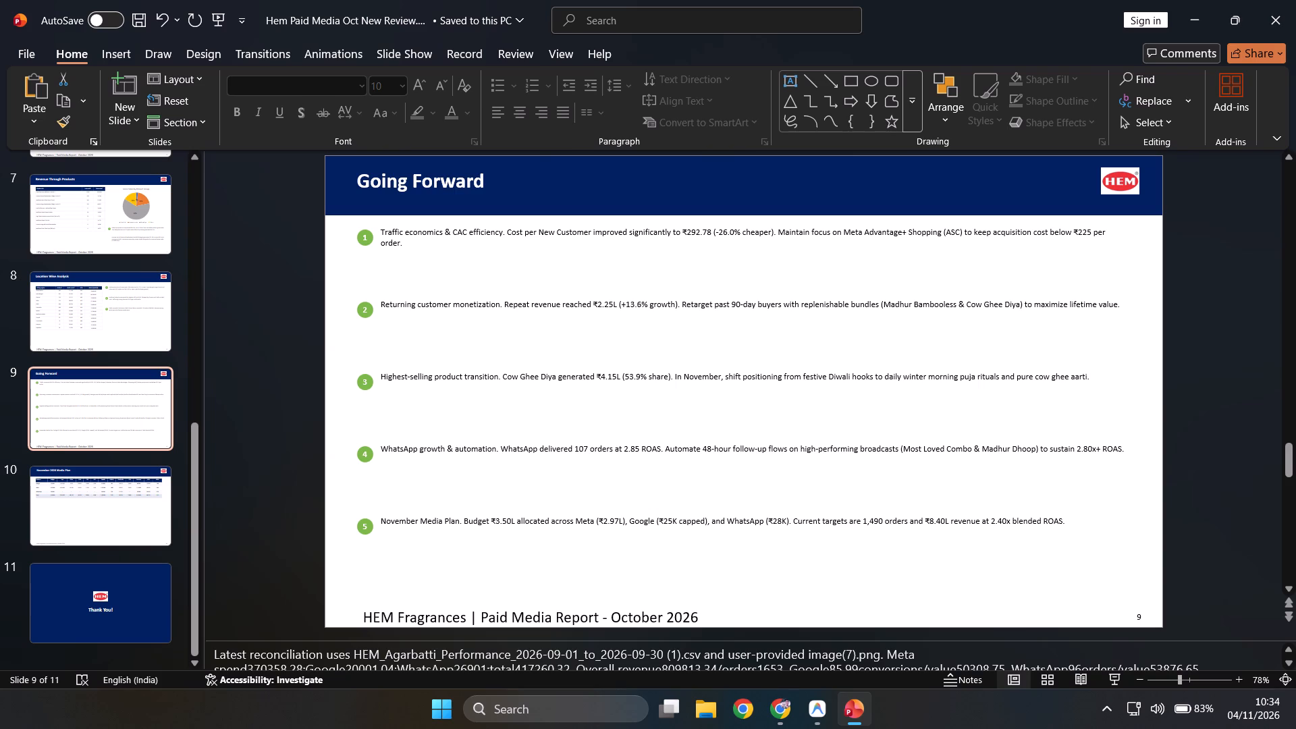
drag(506, 236, 379, 234)
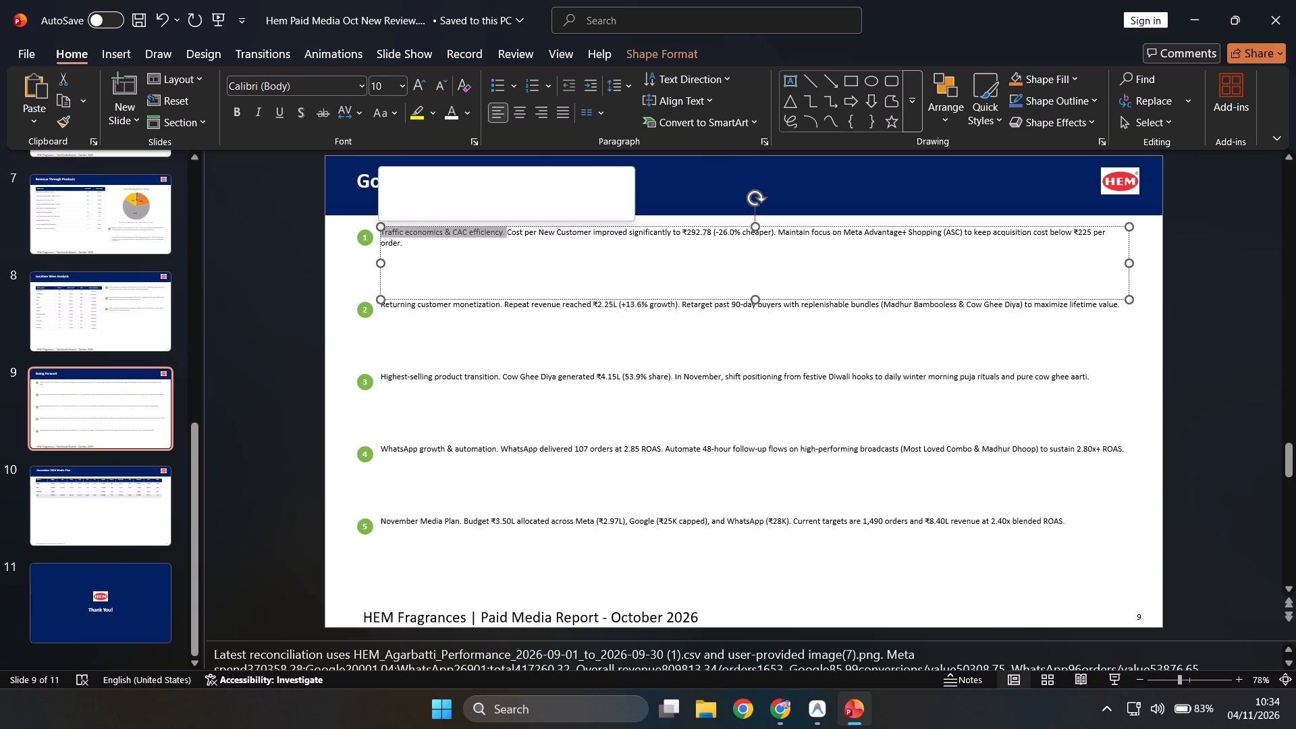
Delete the selected lead phrase "Traffic economics & CAC efficiency." from point 1 of the Going Forward slide.
key(BackSpace)
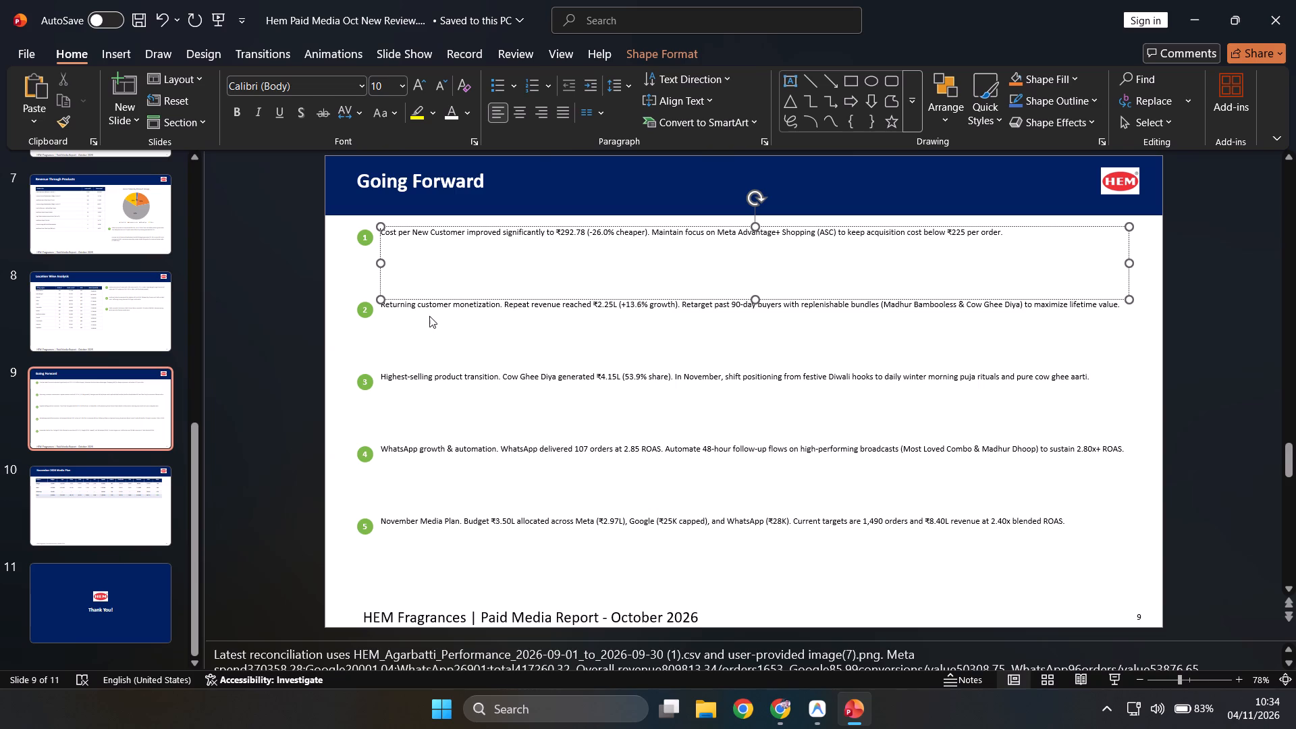
In point 2 of the Going Forward slide, replace the text after "Retarget" with "repeat customers via whatsapp by giving some additiona".
click(449, 304)
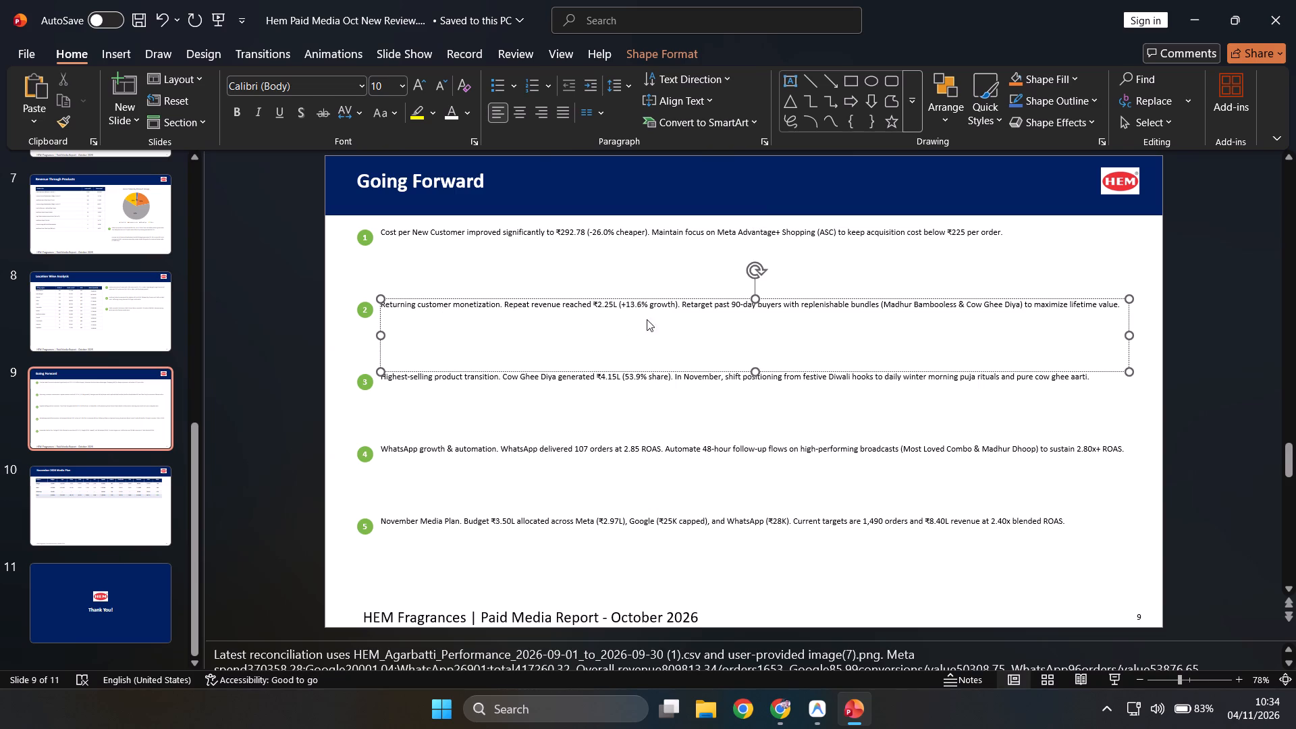
click(701, 304)
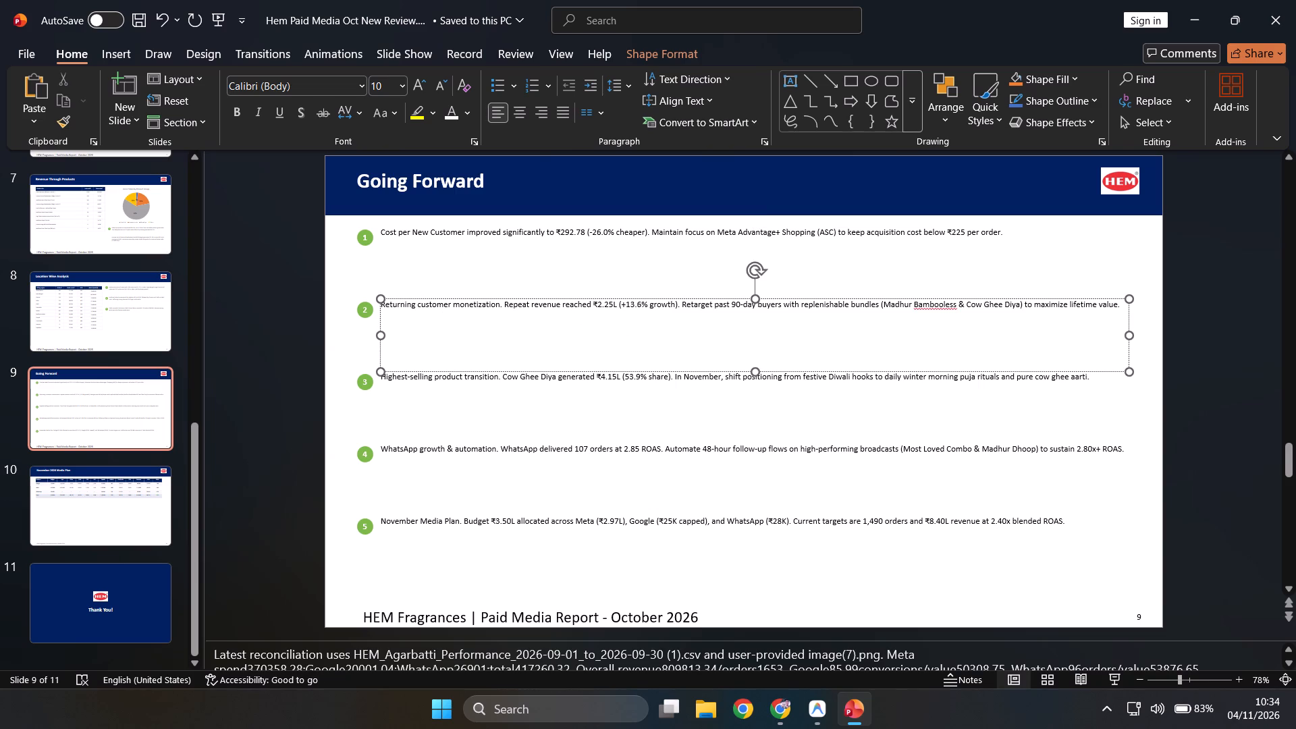
click(682, 306)
click(721, 306)
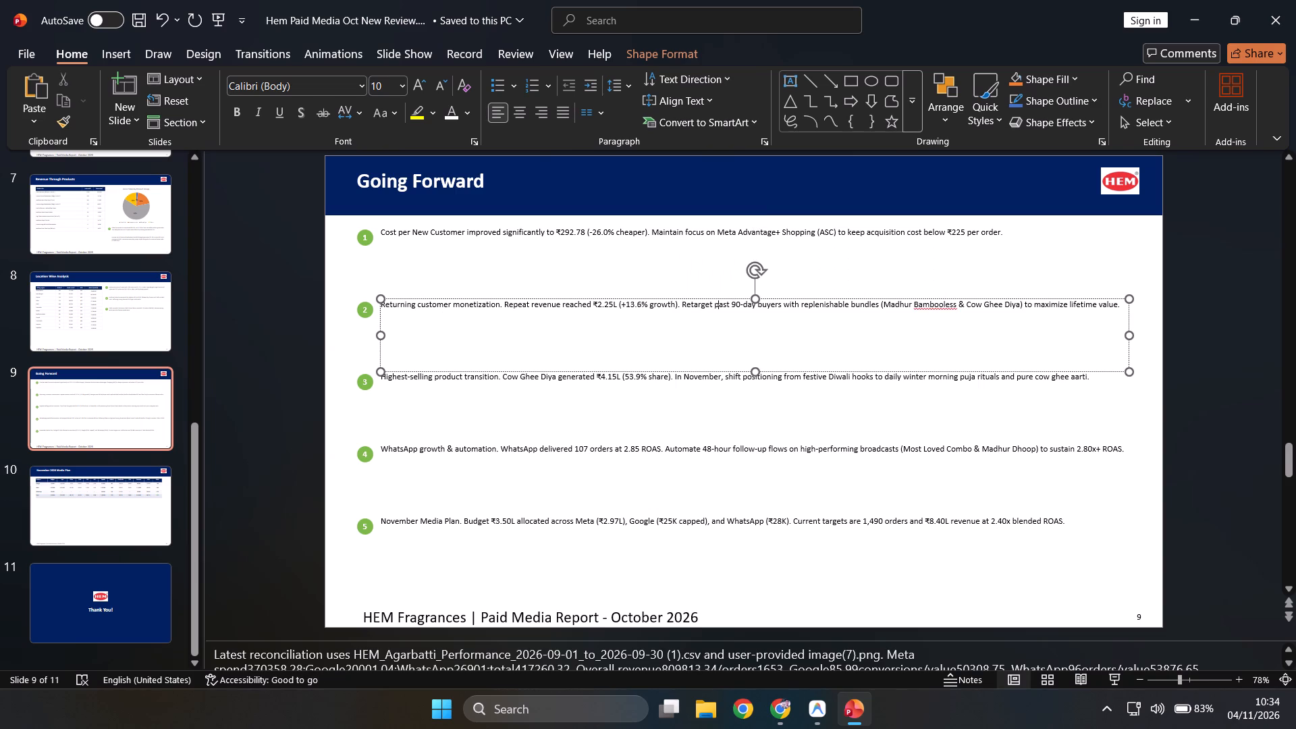
click(715, 308)
drag(714, 308, 1114, 301)
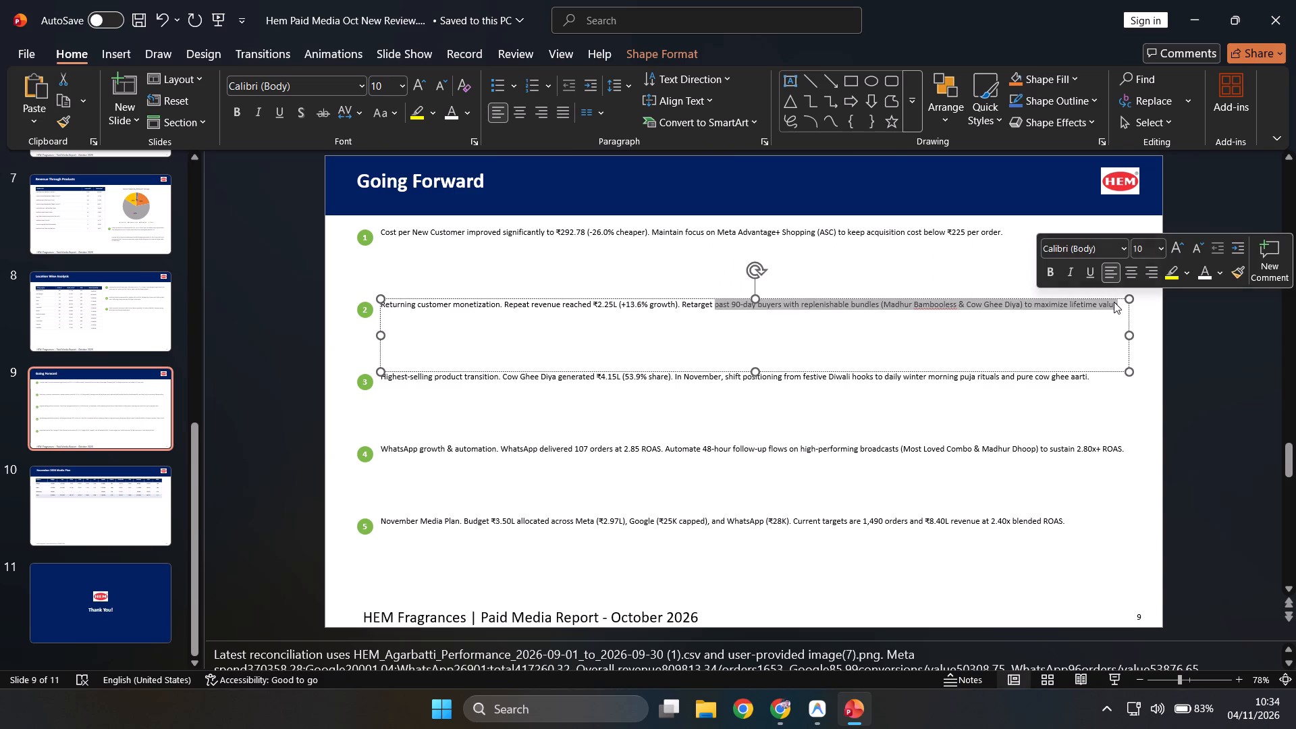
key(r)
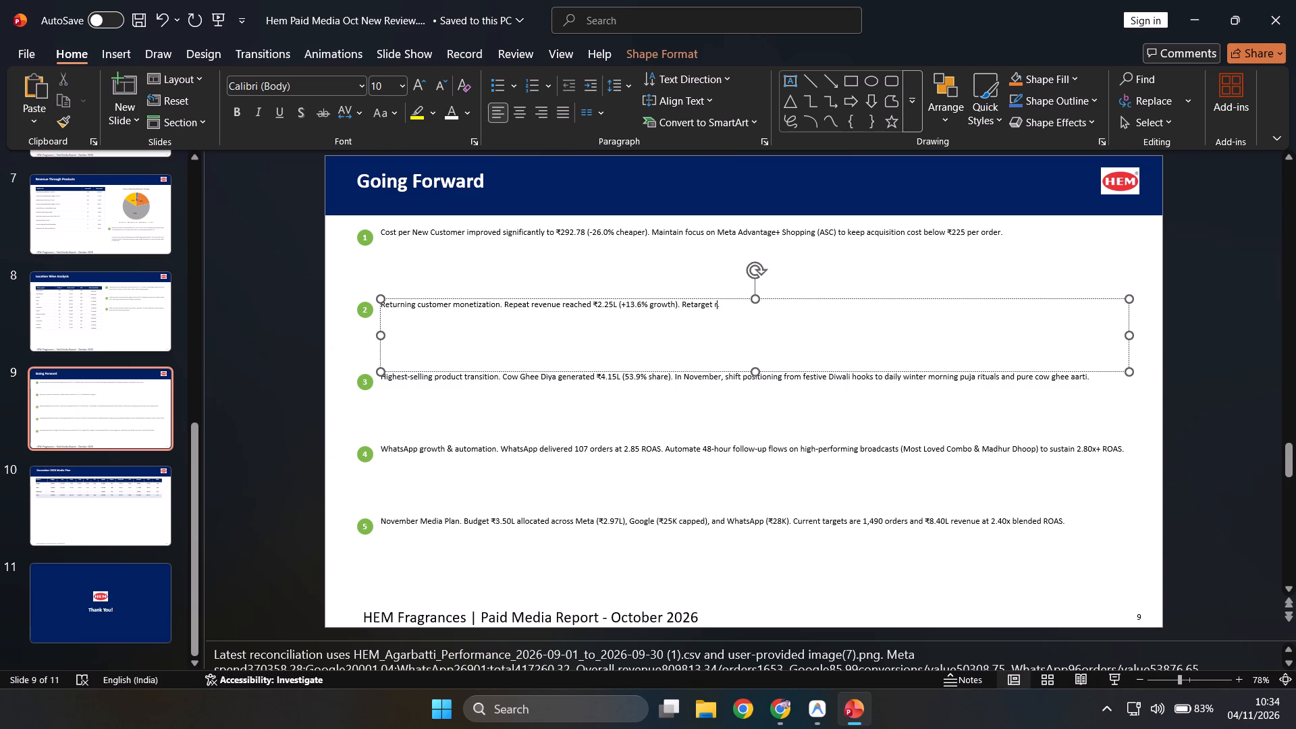
key(BackSpace)
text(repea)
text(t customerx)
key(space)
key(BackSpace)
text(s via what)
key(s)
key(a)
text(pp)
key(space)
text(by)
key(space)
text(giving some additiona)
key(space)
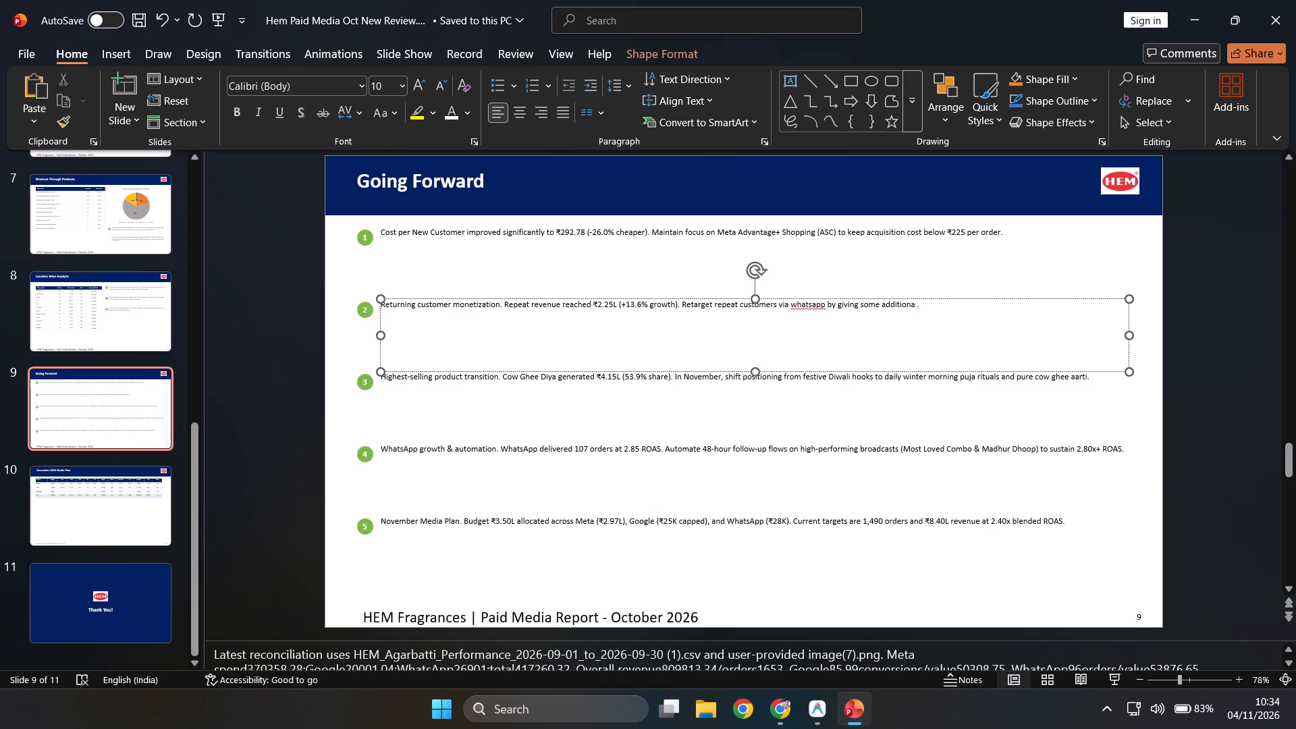
Complete point 2's retargeting sentence so that it ends with "by giving some additional discount offers, with MOV".
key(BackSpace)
text(l discount off)
key(e)
text(rs)
key(space)
key(BackSpace)
key(BackSpace)
text(rs)
key(space)
key(BackSpace)
text(,)
key(space)
text(with min)
text(in)
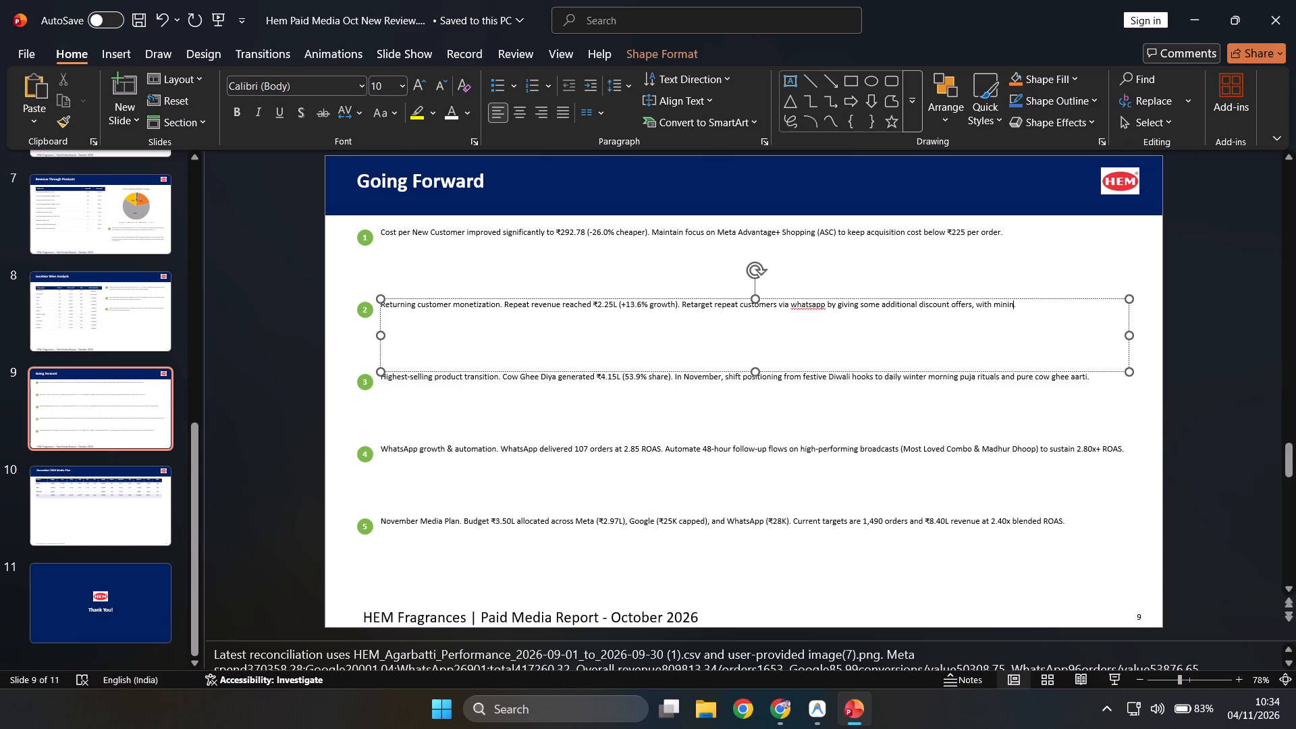
key(BackSpace)
text(mun)
key(space)
key(BackSpace)
key(BackSpace)
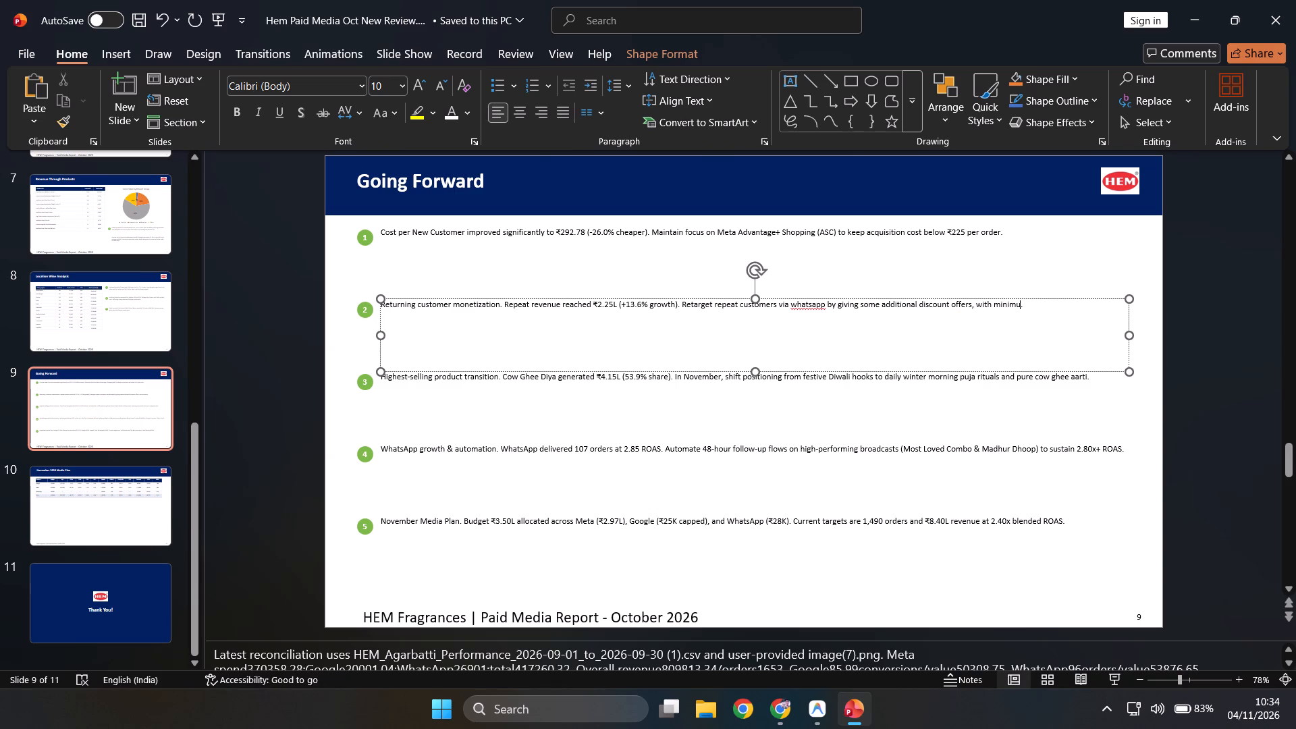
text(m)
key(space)
key(BackSpace)
key(BackSpace)
key(BackSpace)
key(BackSpace)
key(BackSpace)
key(BackSpace)
key(BackSpace)
key(BackSpace)
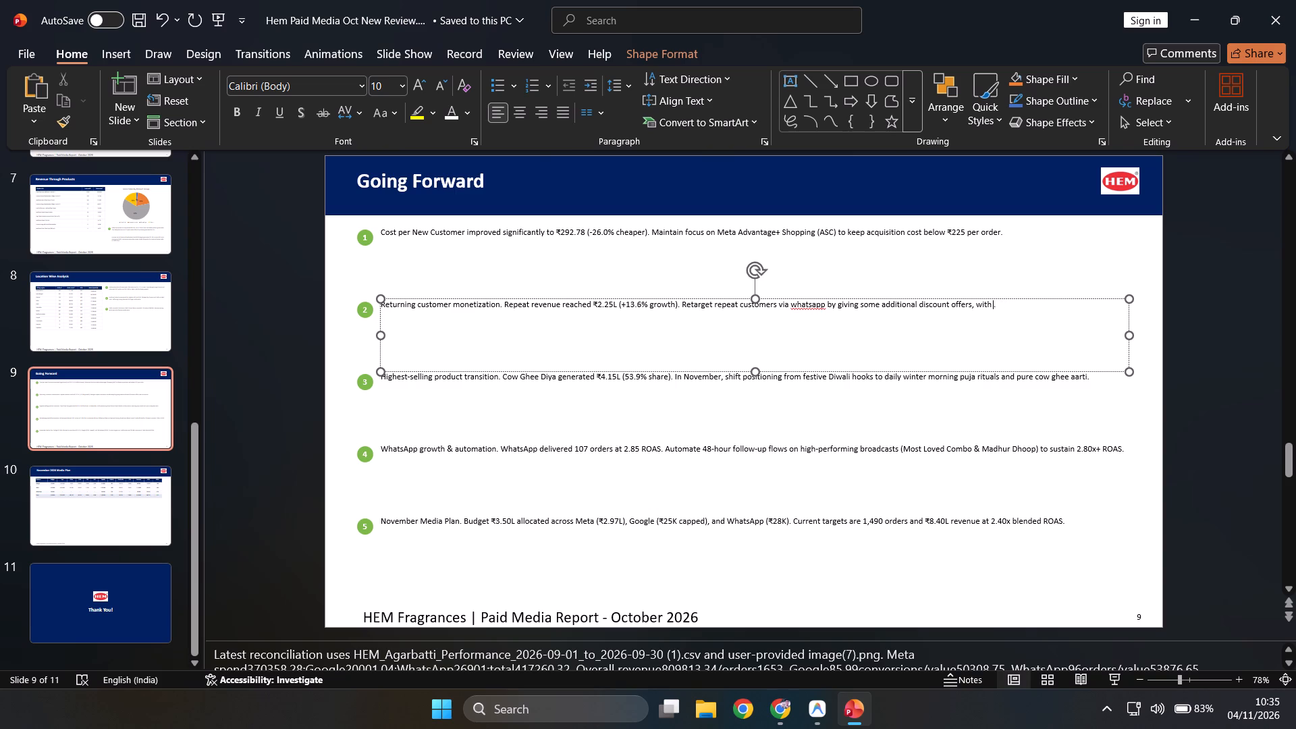
text(MOV)
Delete point 3 about the highest-selling product transition, including its text and numbered marker.
triple_click(537, 381)
triple_click(830, 376)
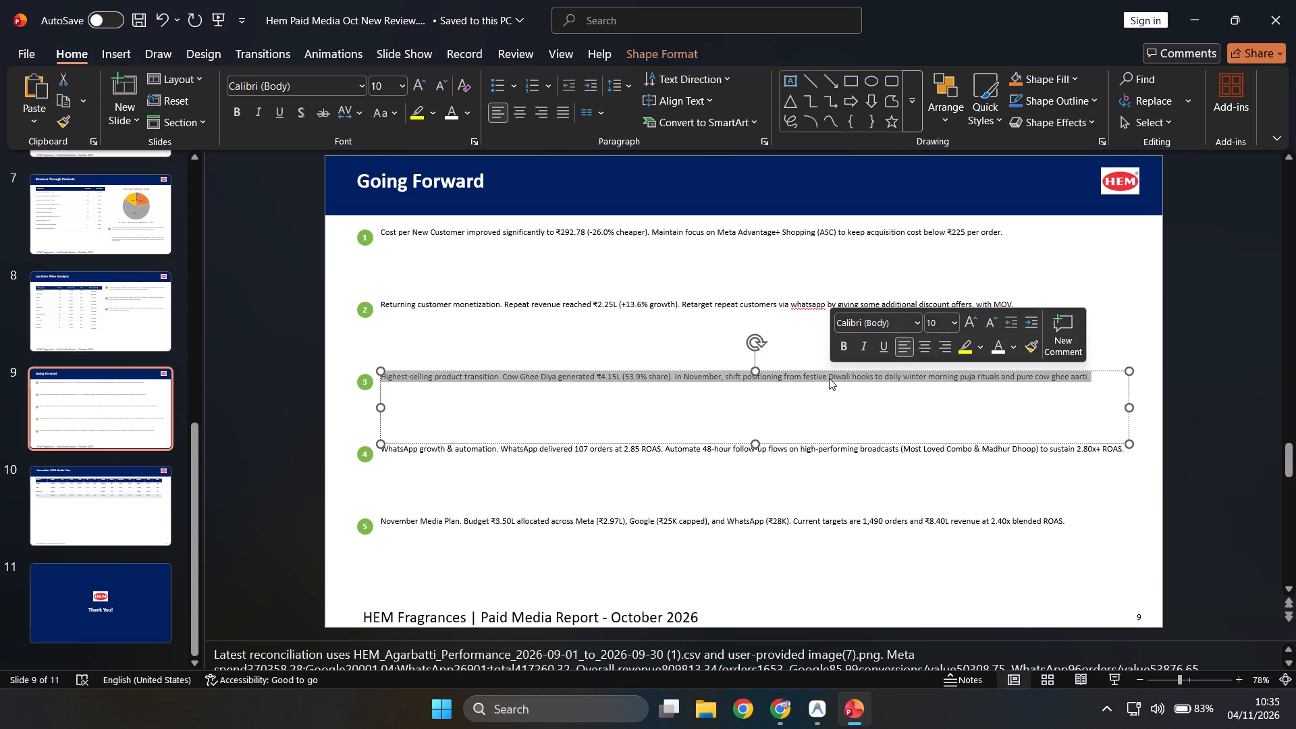
key(Delete)
click(361, 384)
key(Delete)
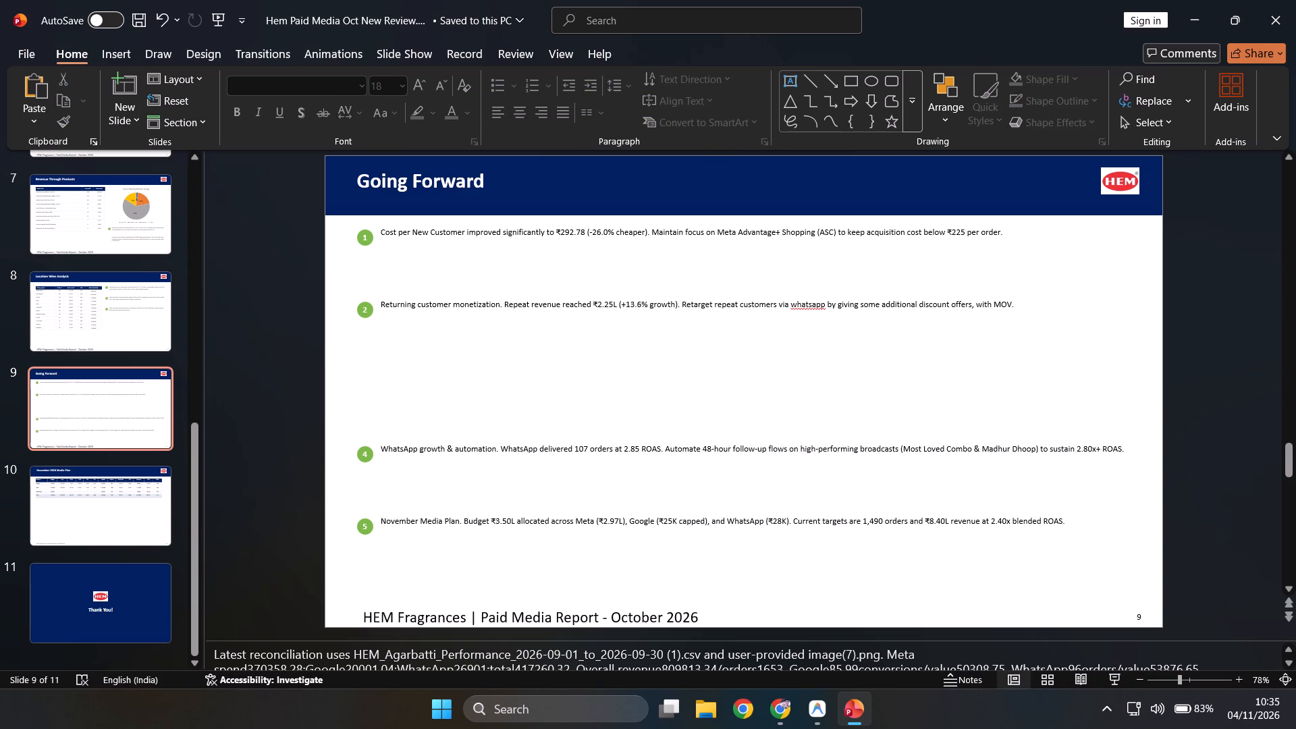
Delete point 4 about WhatsApp growth and automation, including its text and numbered marker.
triple_click(585, 454)
click(530, 443)
triple_click(531, 448)
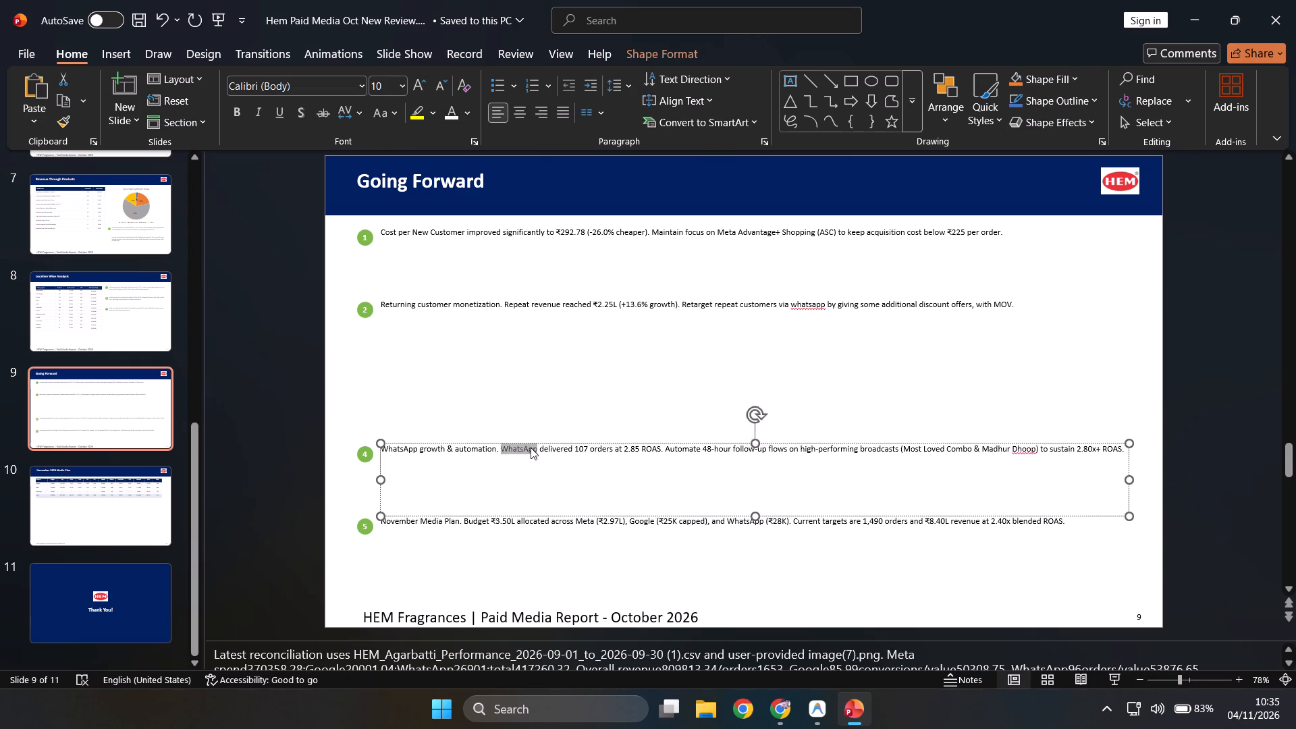
key(Delete)
click(371, 456)
key(Delete)
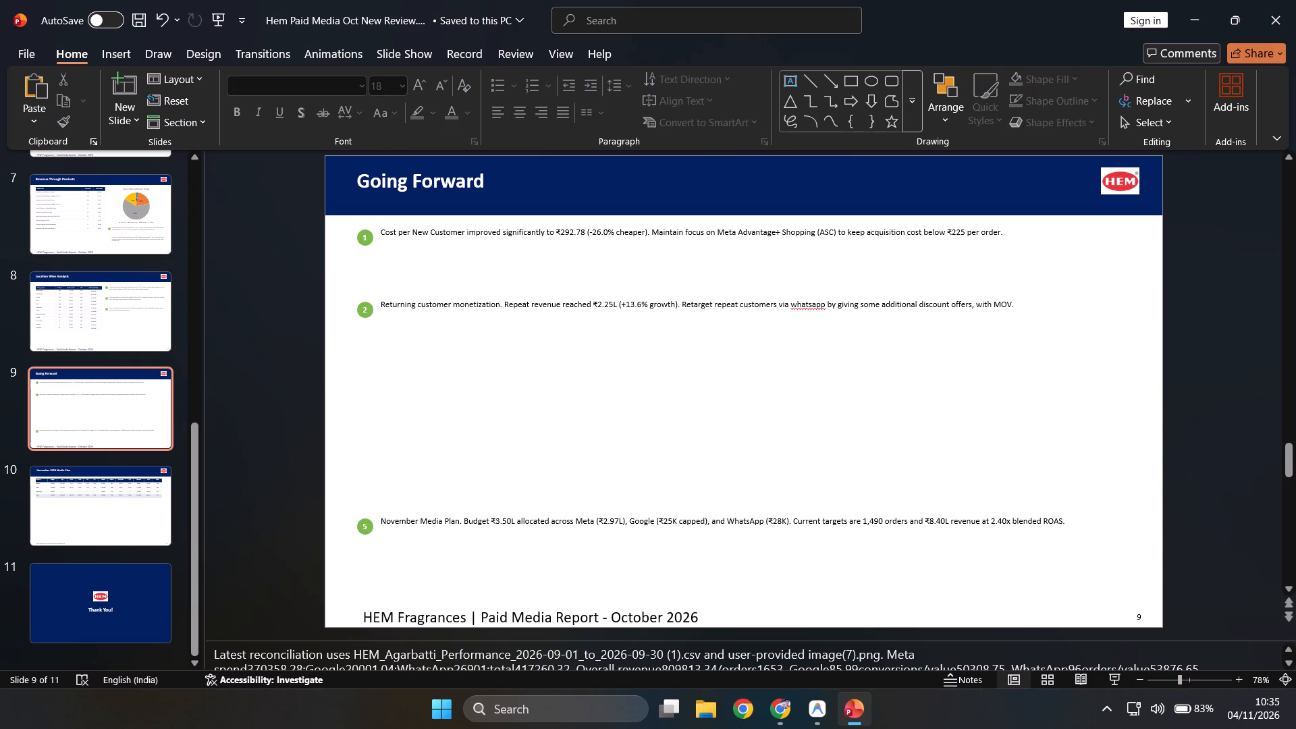
Move the green circle and number of point 5 up beneath marker 2 and renumber it 3.
drag(362, 526, 362, 356)
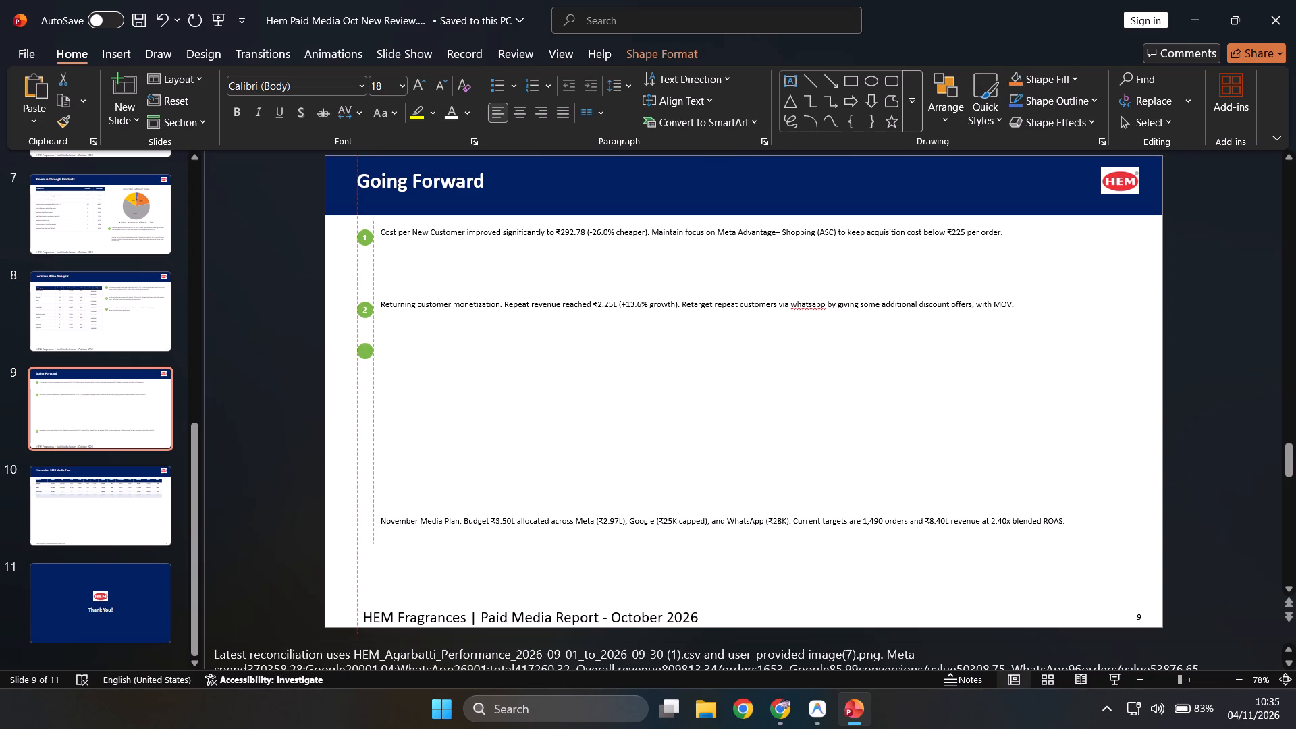
drag(362, 356, 362, 363)
click(367, 531)
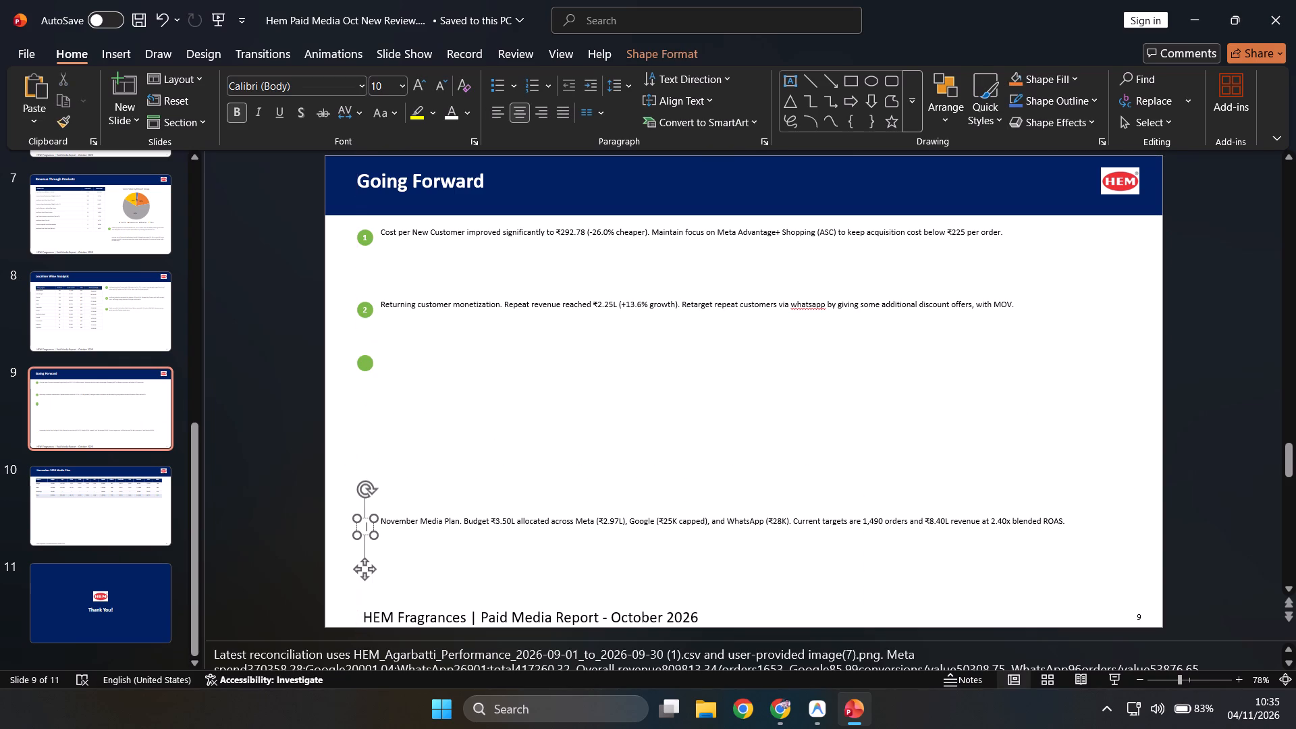
click(362, 527)
drag(362, 570, 368, 434)
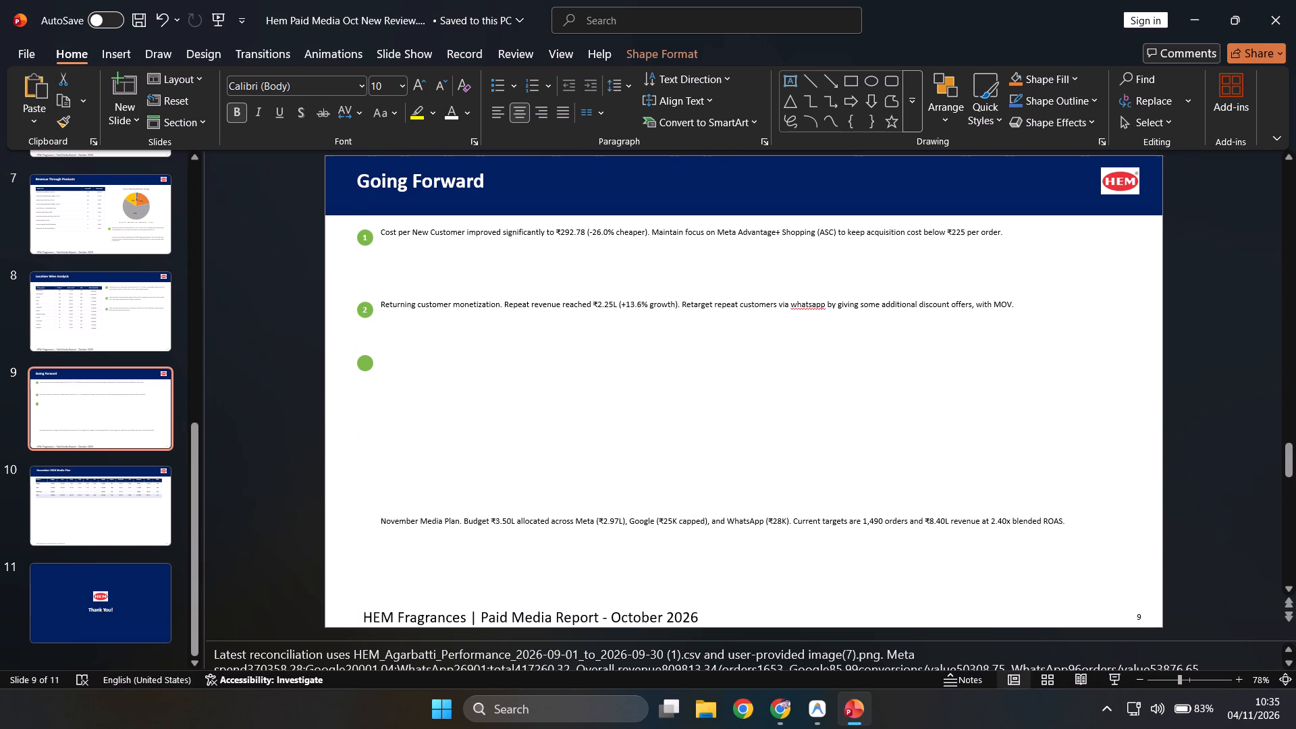
drag(368, 434, 362, 406)
double_click(364, 363)
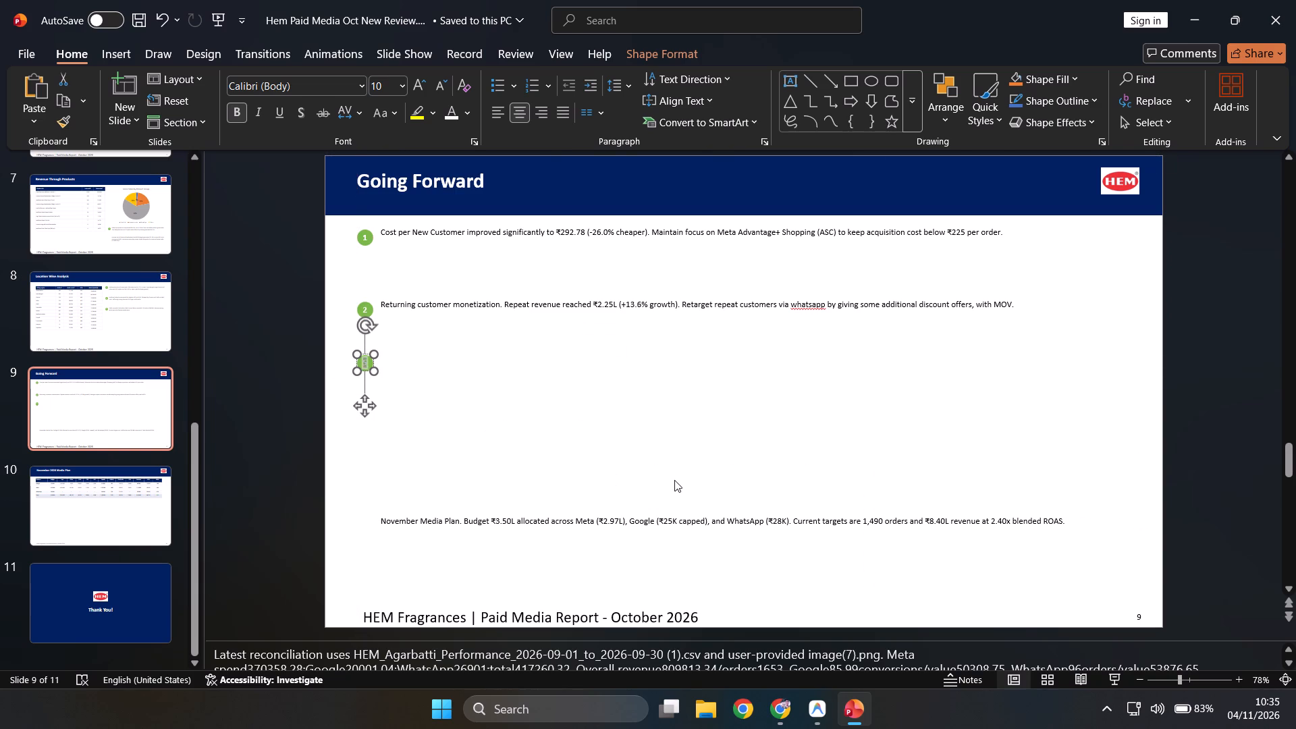
key(3)
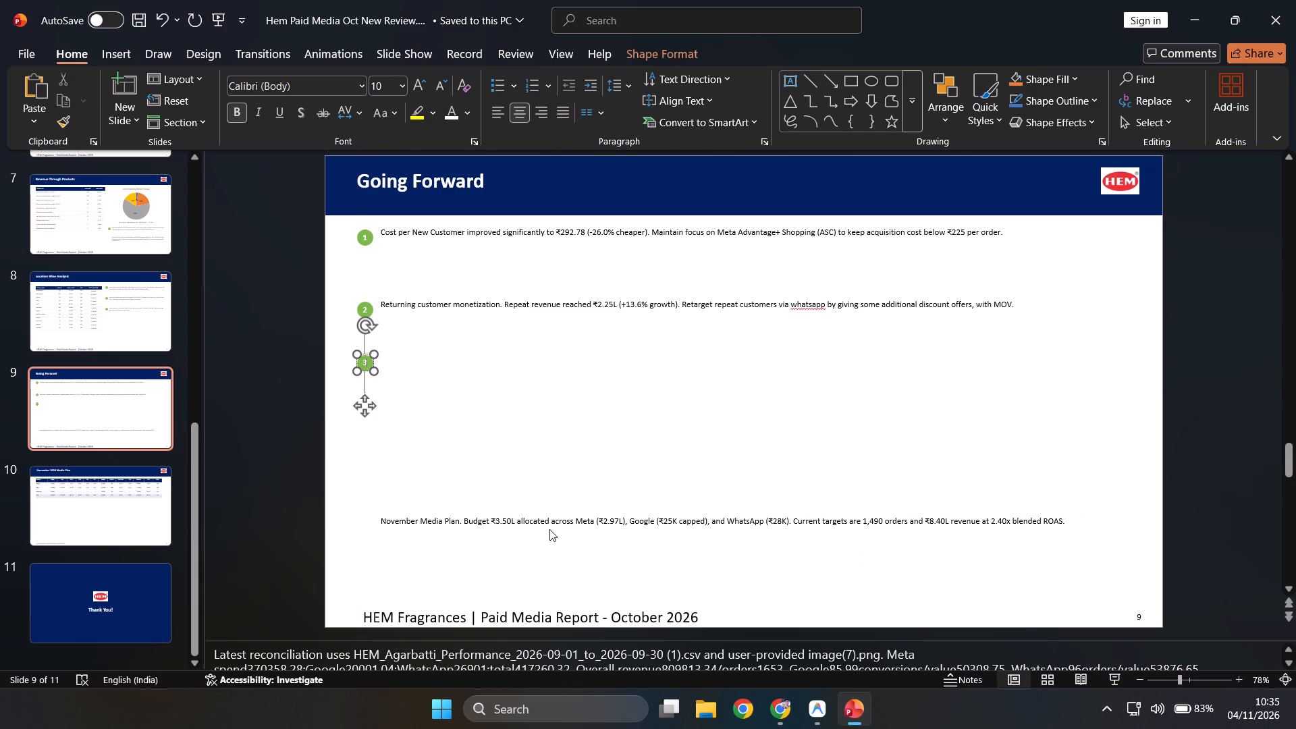
Move the November Media Plan text up beside marker 3, left-aligned with the text of points 1 and 2.
click(549, 522)
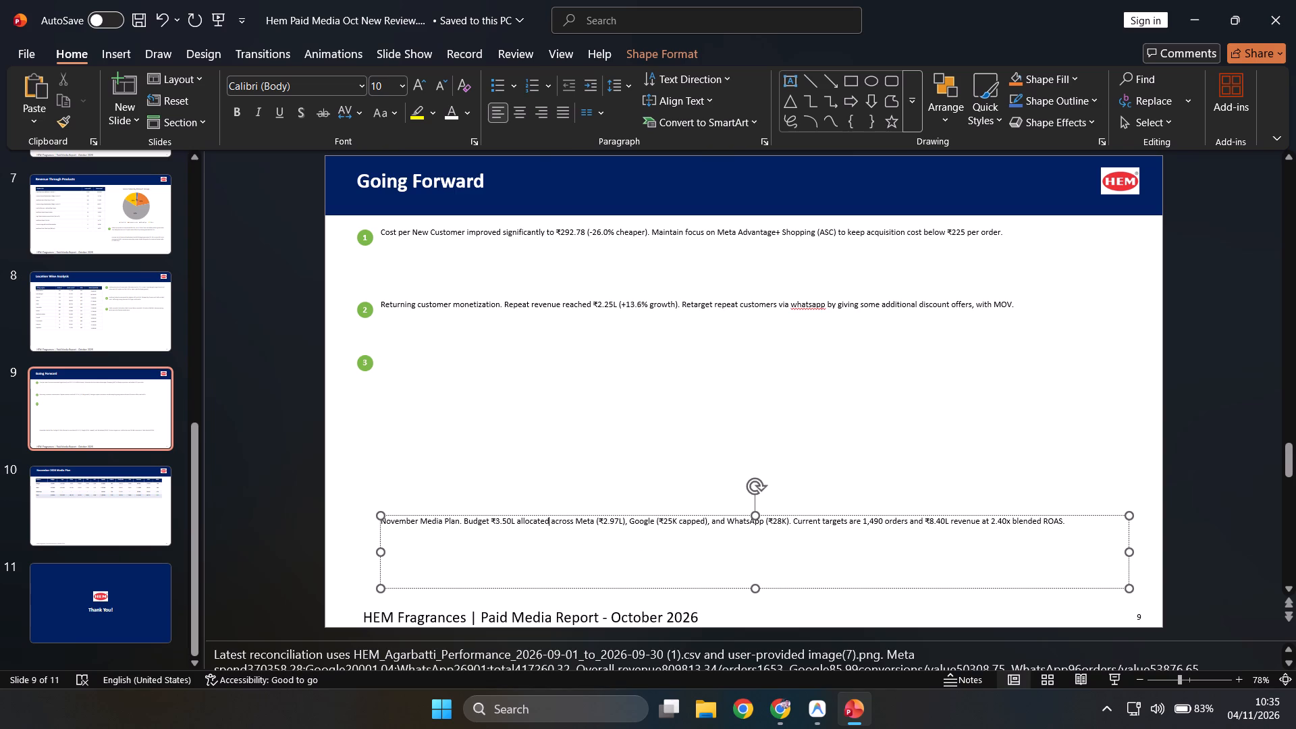
drag(643, 514, 633, 362)
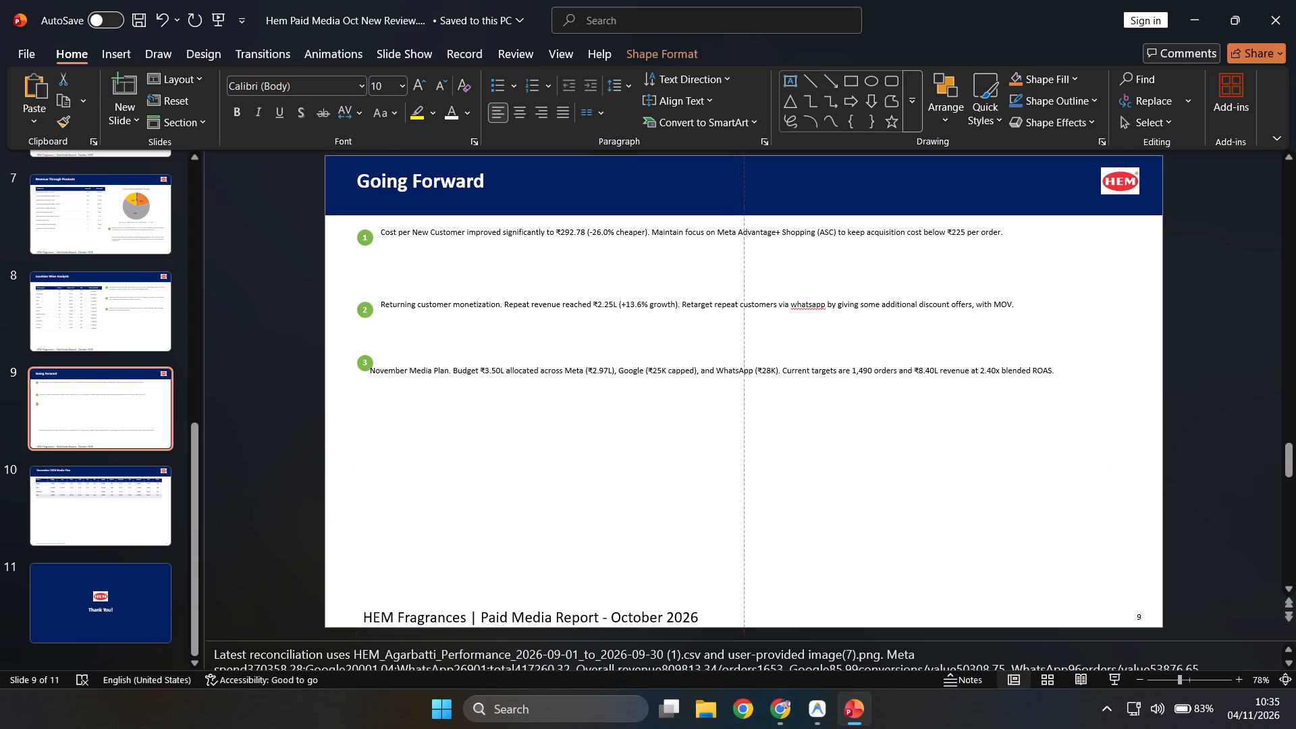
drag(633, 362, 645, 355)
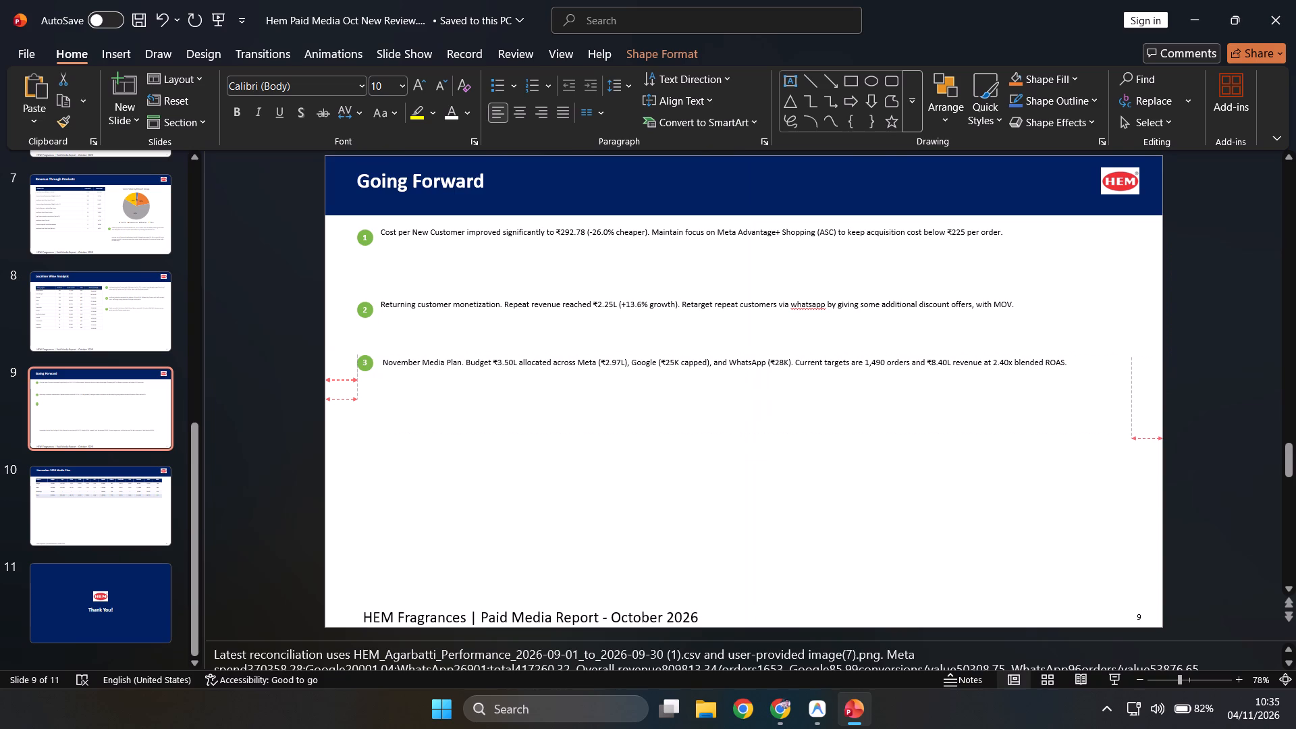
drag(645, 355, 647, 352)
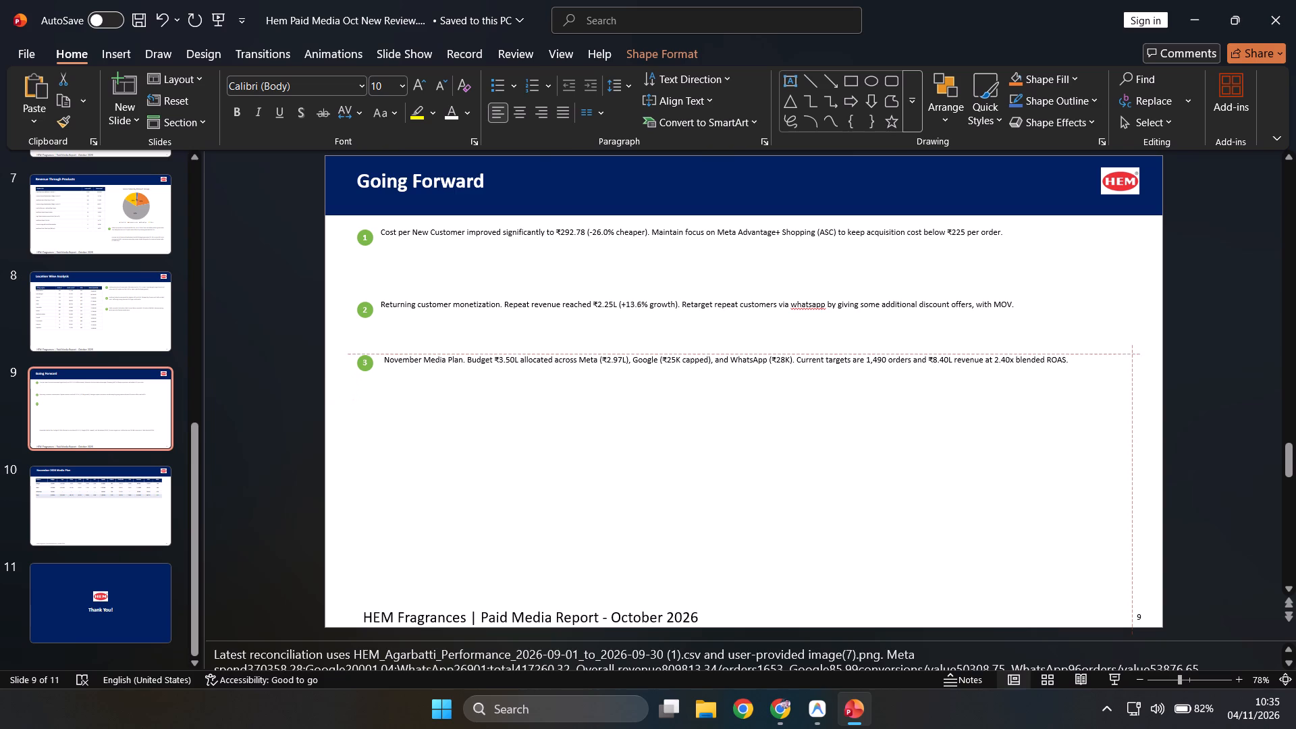
drag(647, 352, 642, 353)
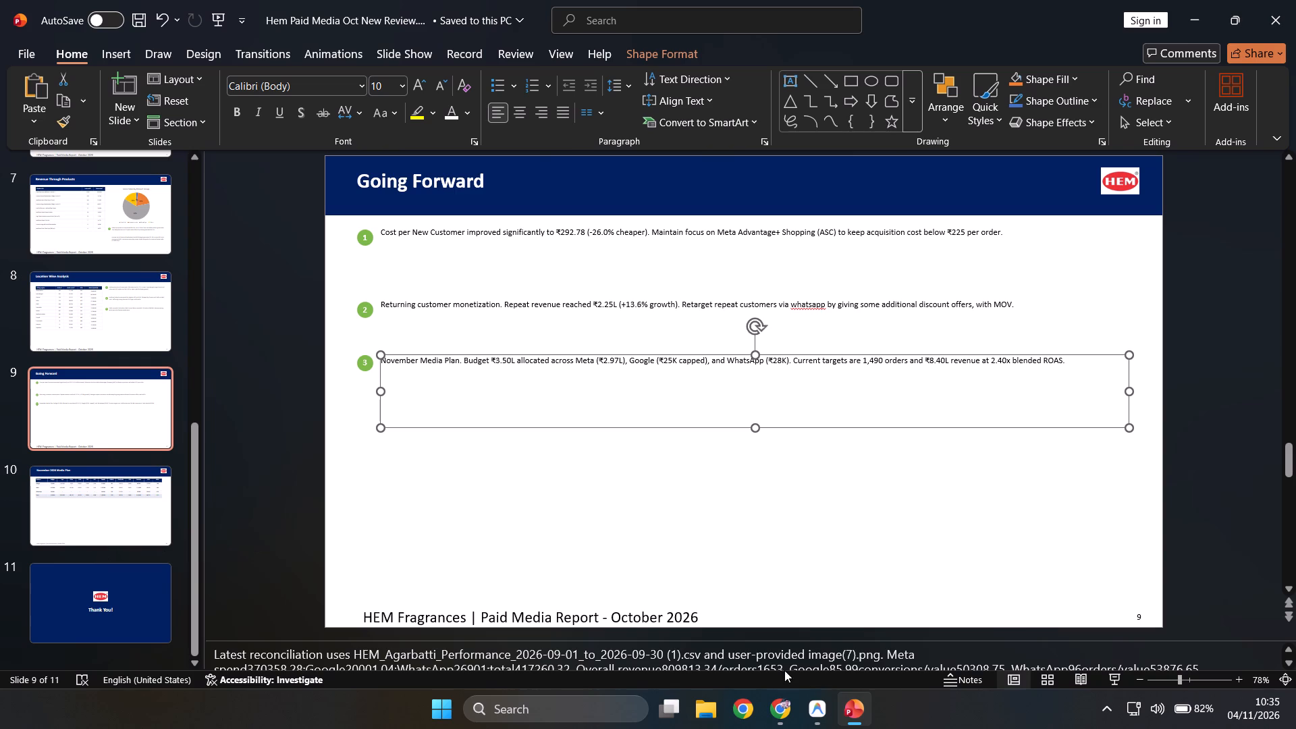
Move the November Media Plan text down below marker 3, keeping its left alignment and leaving space for another point.
triple_click(401, 360)
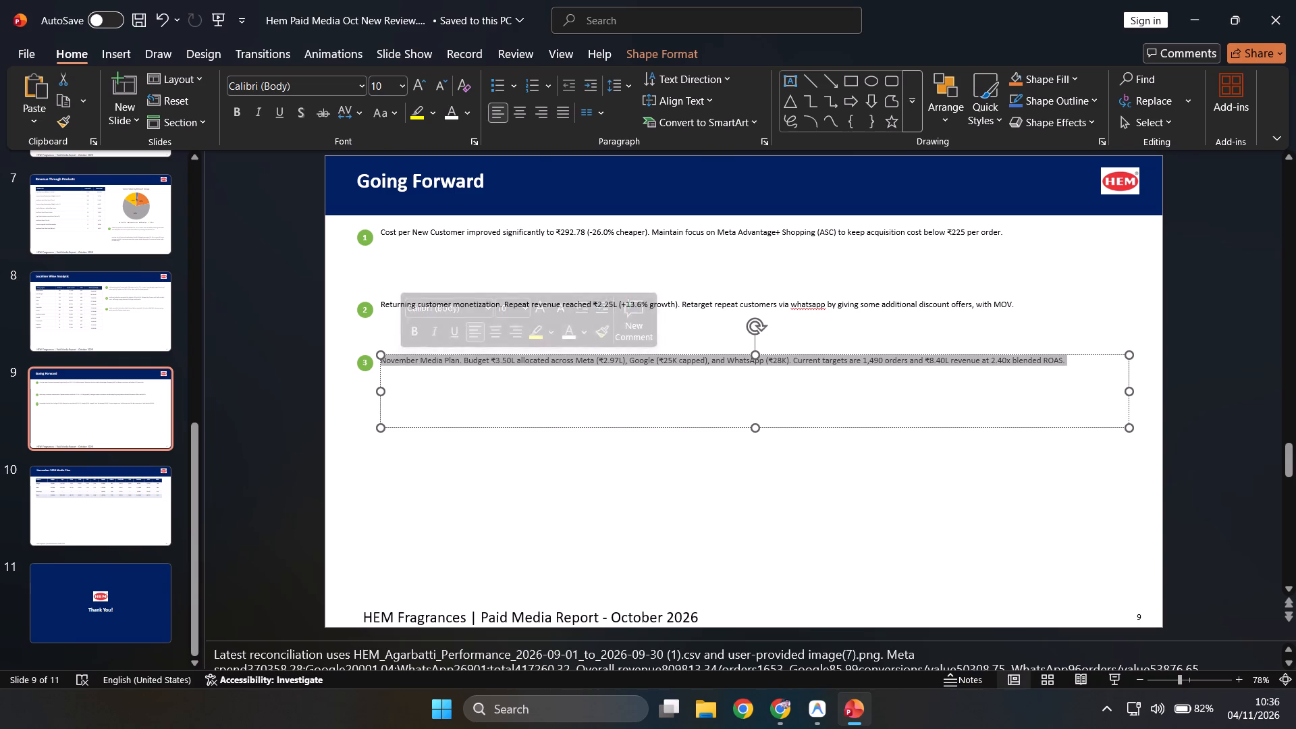
click(563, 355)
click(567, 358)
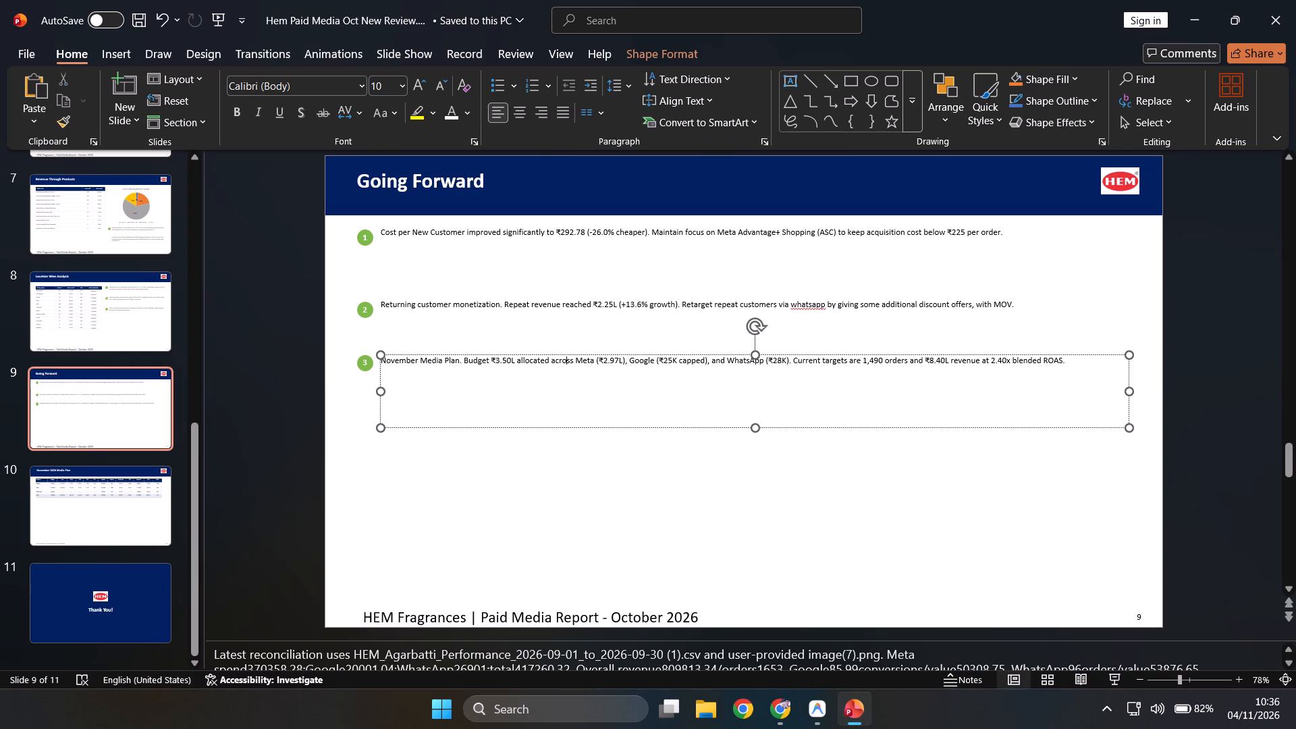
drag(567, 355, 568, 364)
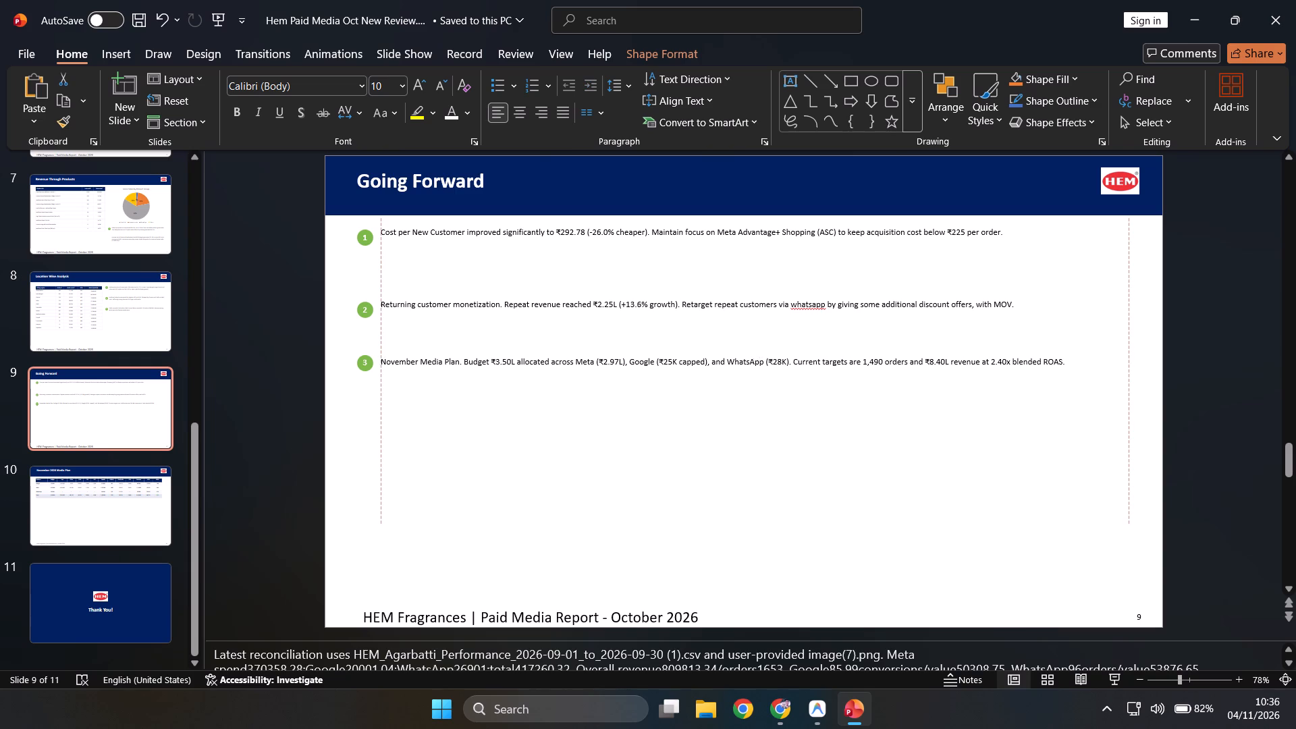
drag(568, 364, 567, 397)
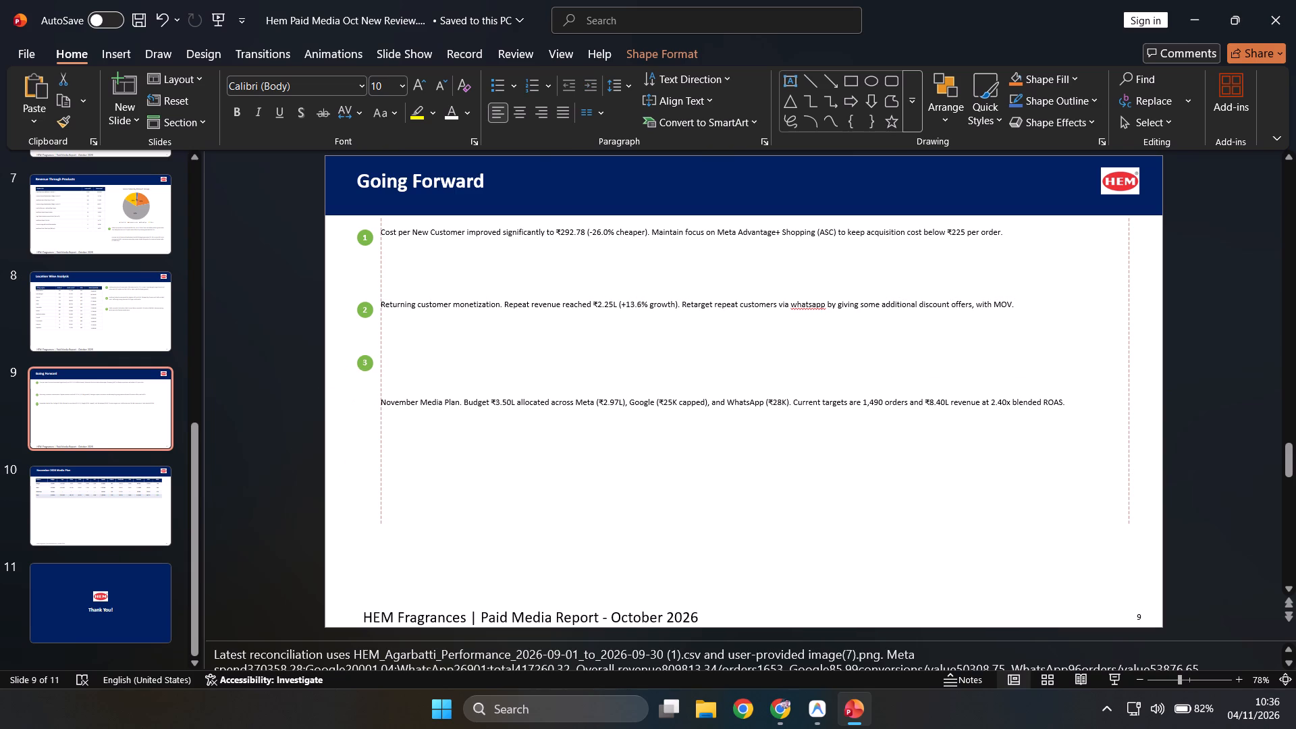
drag(567, 397, 568, 405)
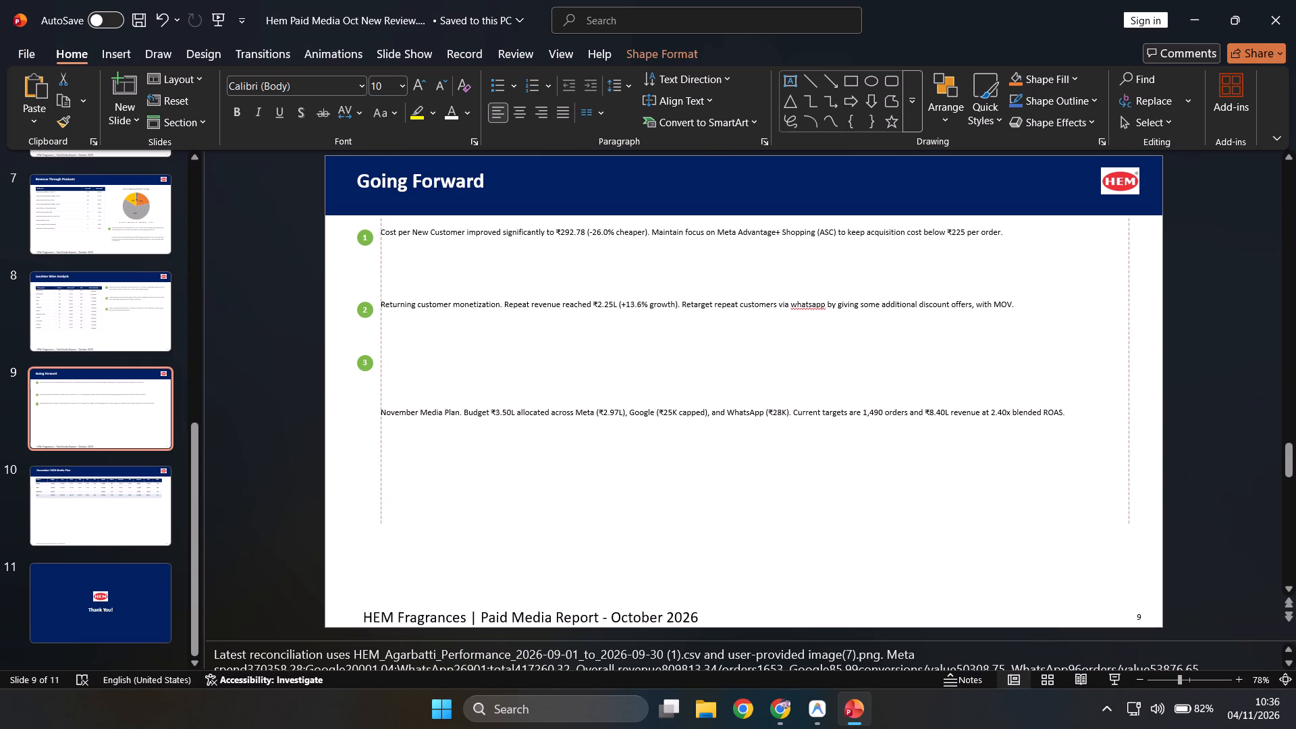
drag(568, 405, 568, 404)
Duplicate marker 3's green circle and place the copy beside the November Media Plan text, aligned with the circles above.
click(373, 364)
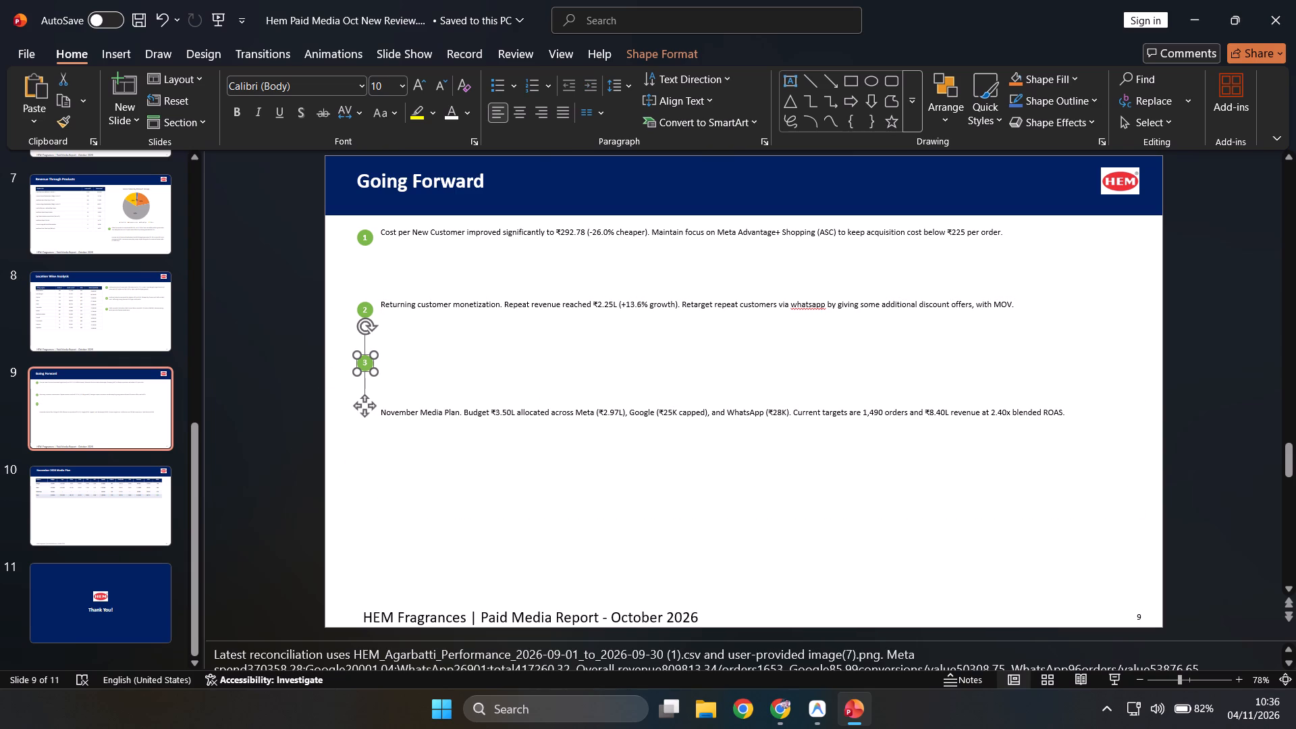
key(ctrl+c)
key(ctrl+v)
drag(372, 414, 364, 448)
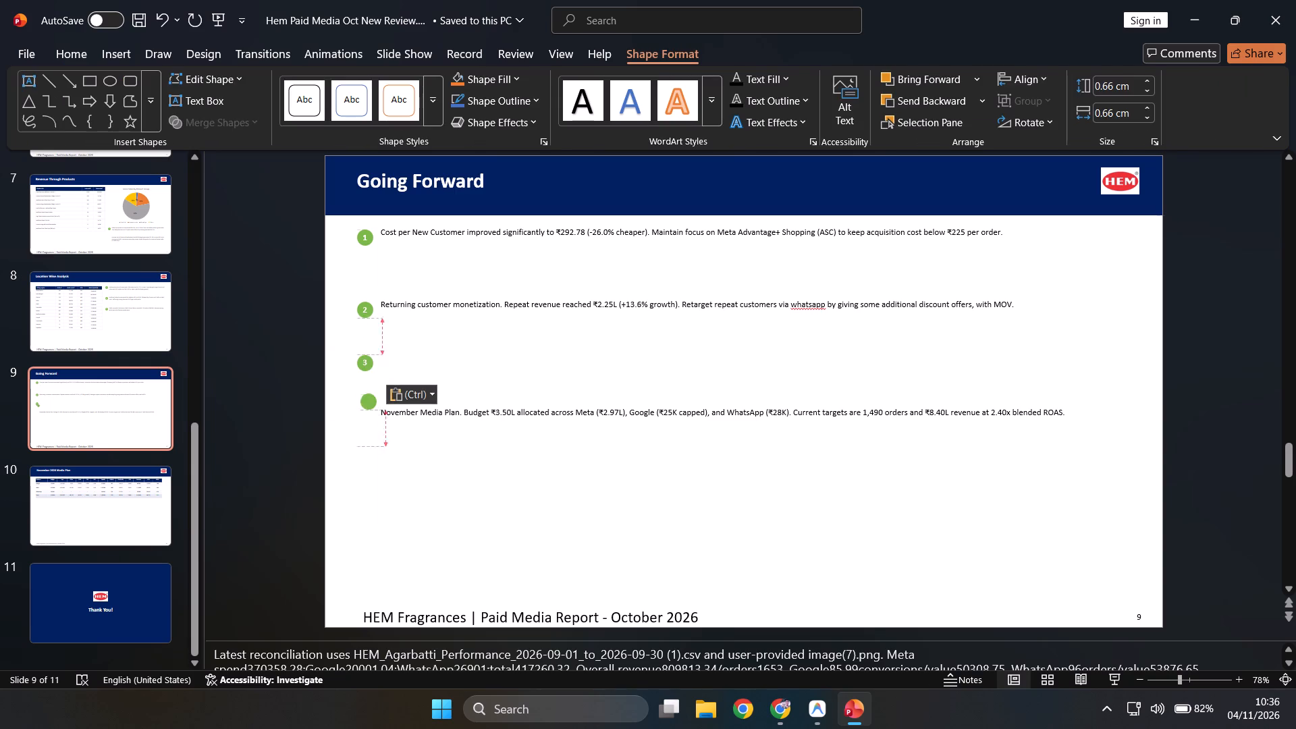
drag(364, 448, 361, 455)
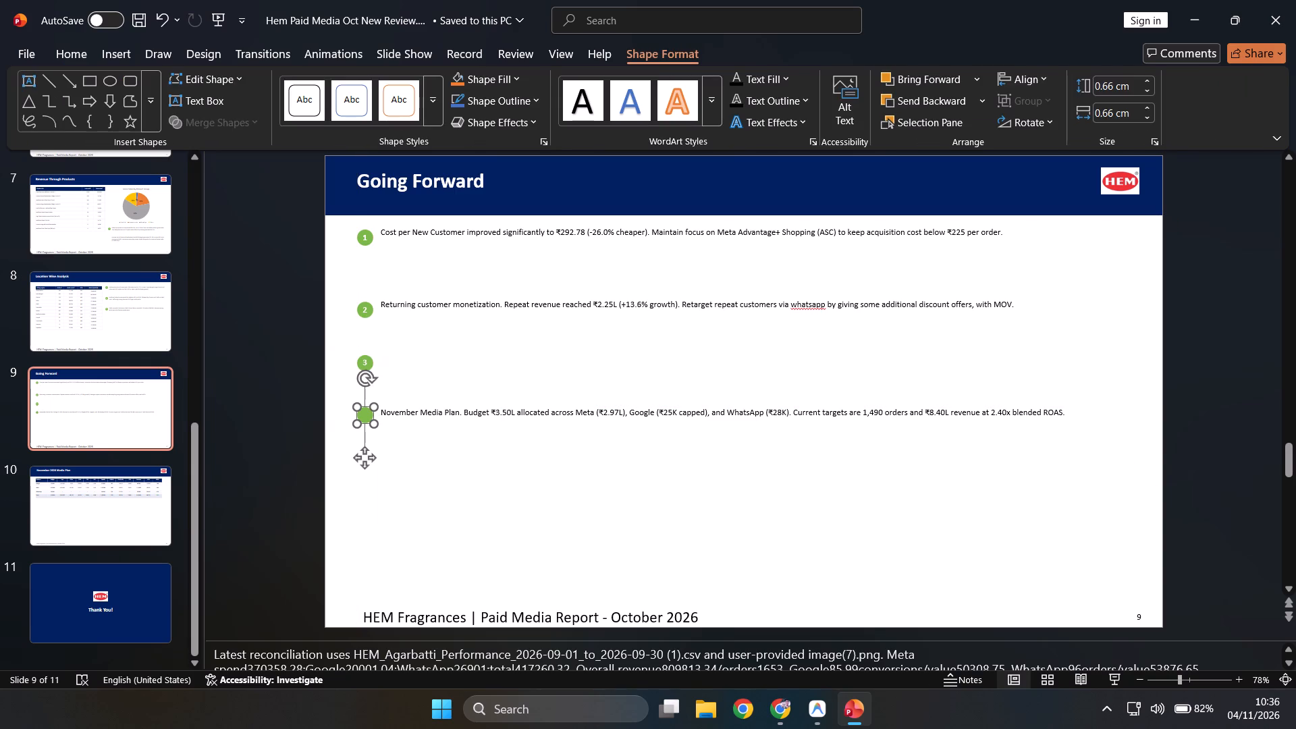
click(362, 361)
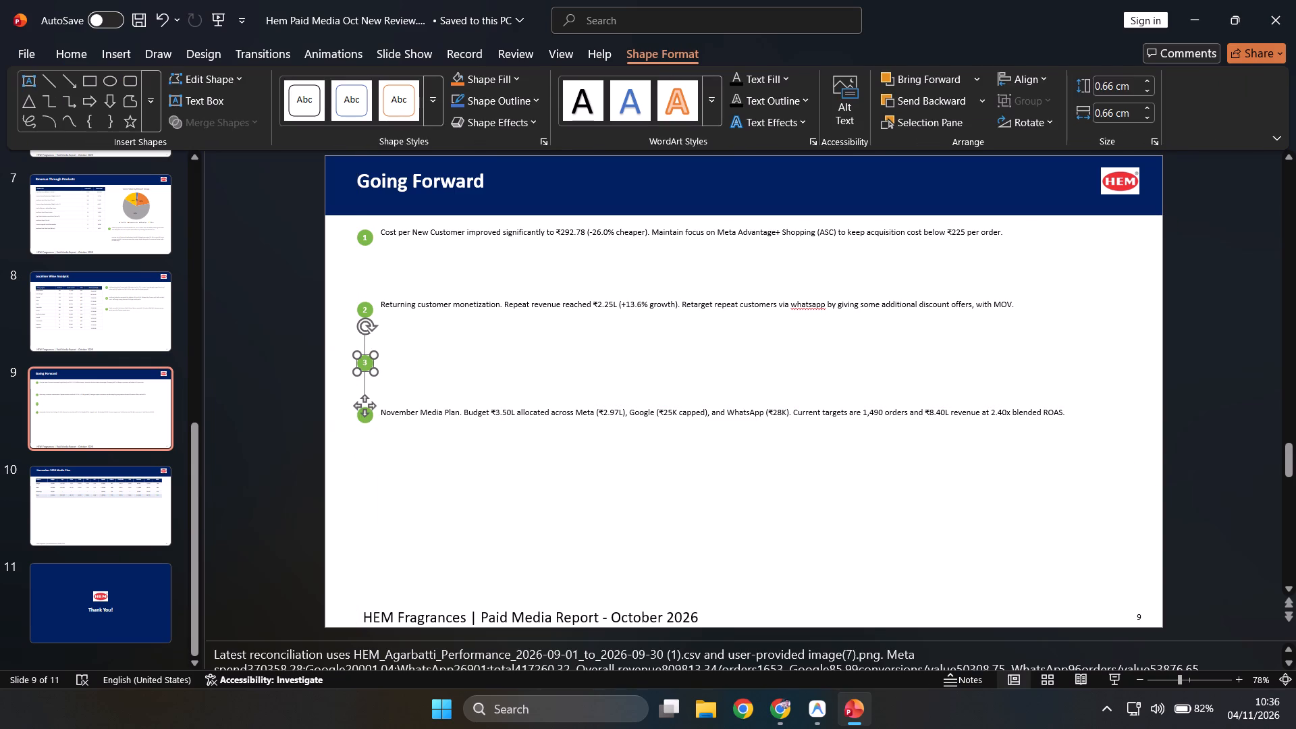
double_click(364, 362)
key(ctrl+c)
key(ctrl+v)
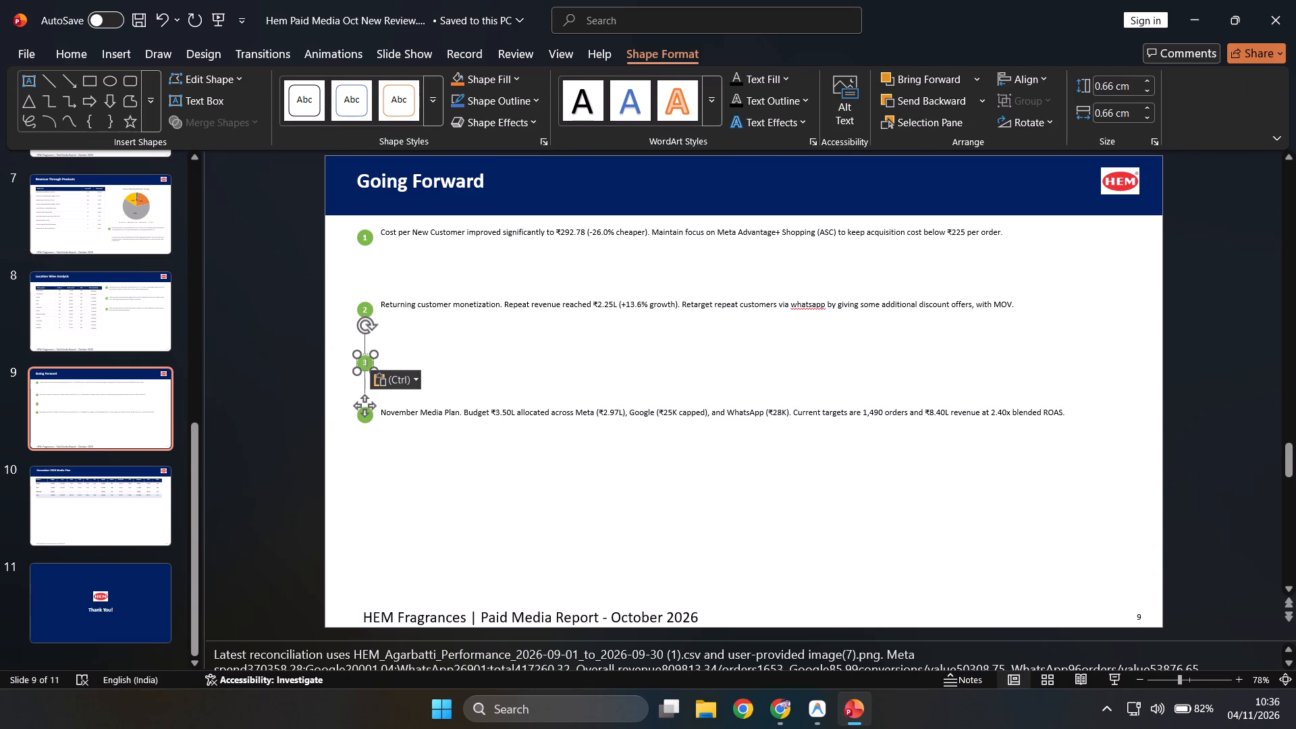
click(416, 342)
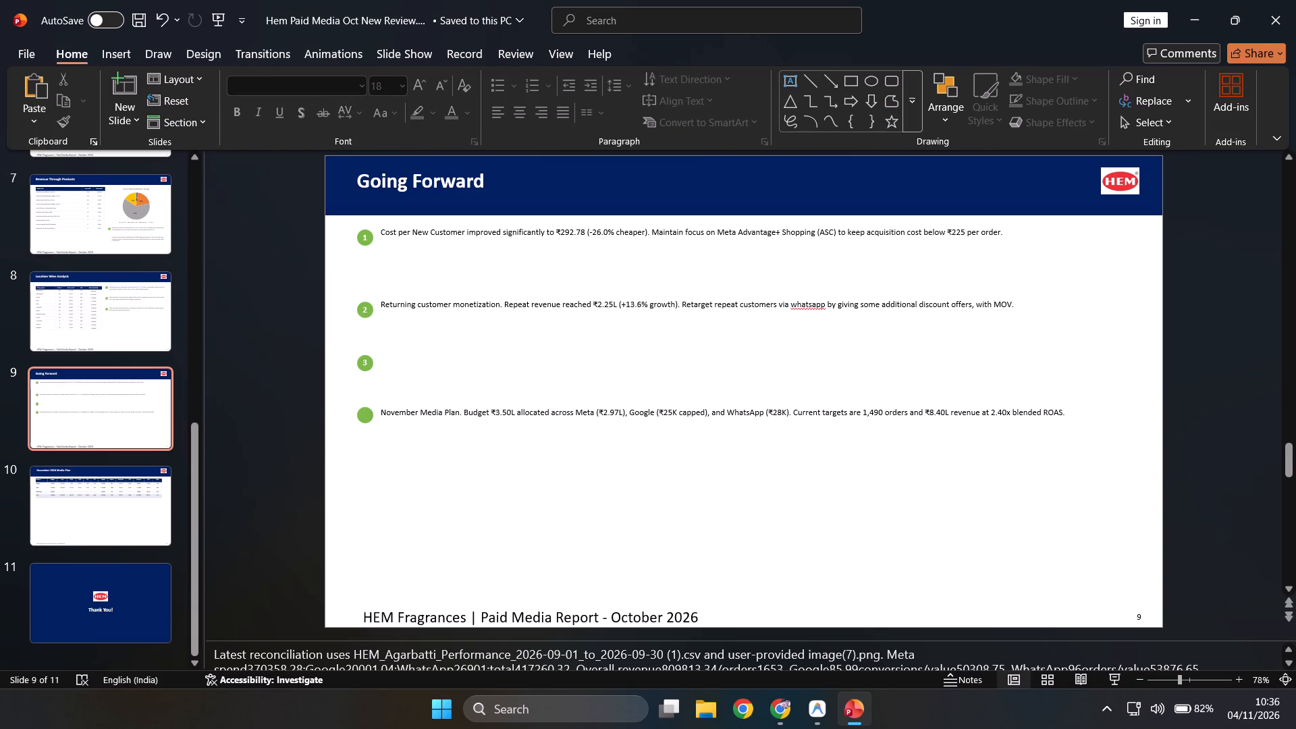
Duplicate the number 3 label, centre the copy on the new green circle and change it to 4.
click(364, 364)
click(367, 406)
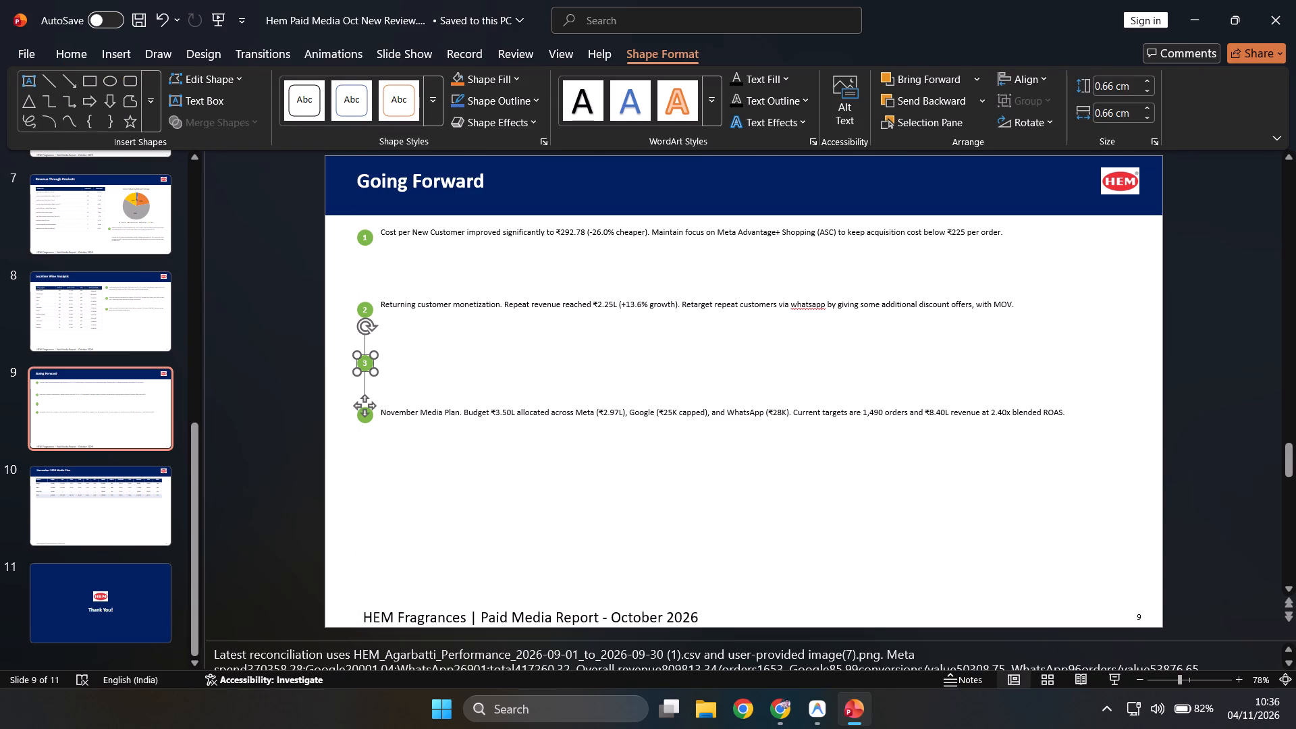
key(ctrl+c)
key(ctrl+v)
drag(376, 421, 359, 464)
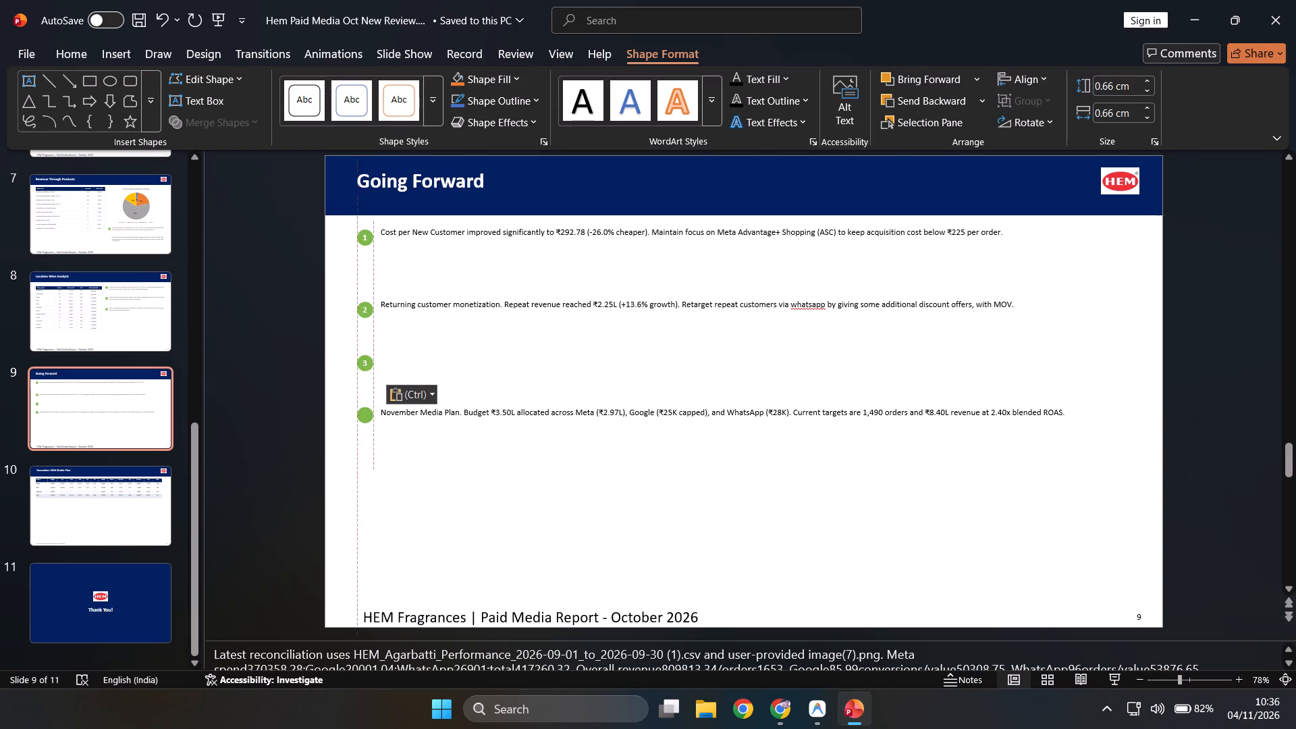
drag(359, 464, 364, 462)
drag(364, 462, 367, 462)
double_click(365, 417)
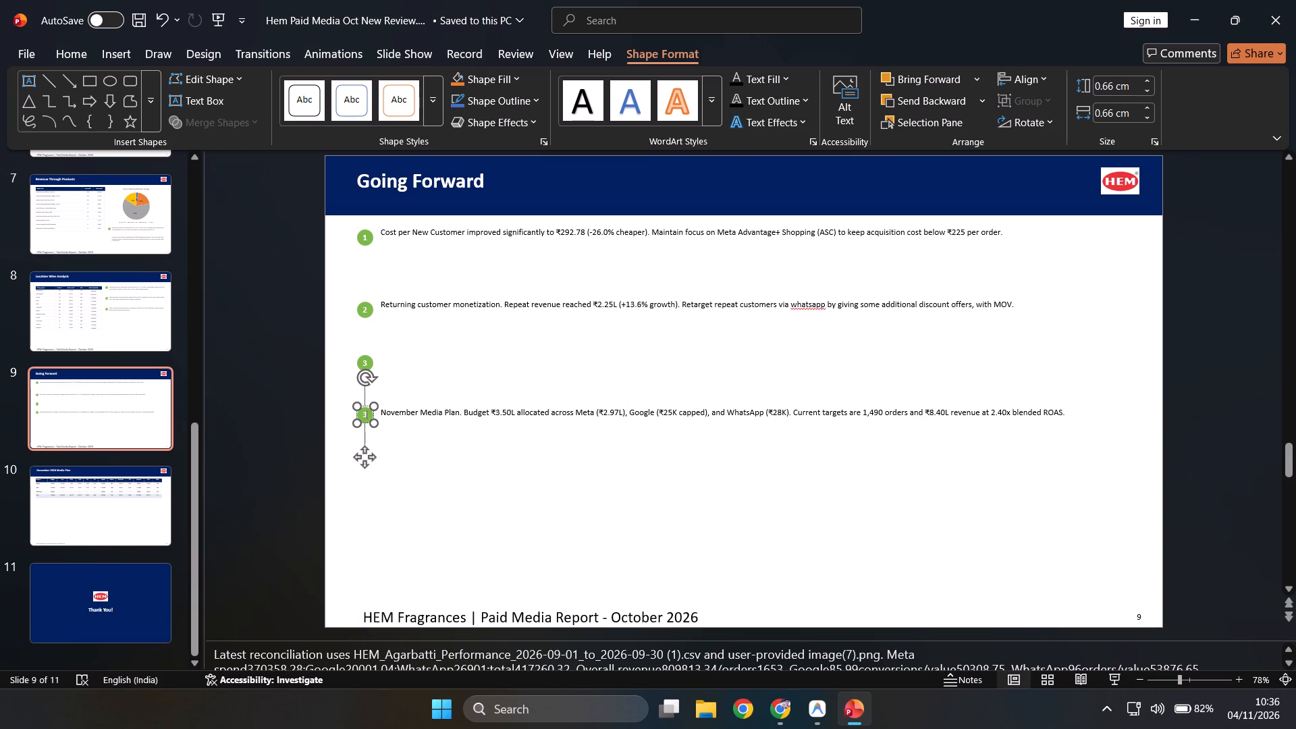
key(BackSpace)
key(4)
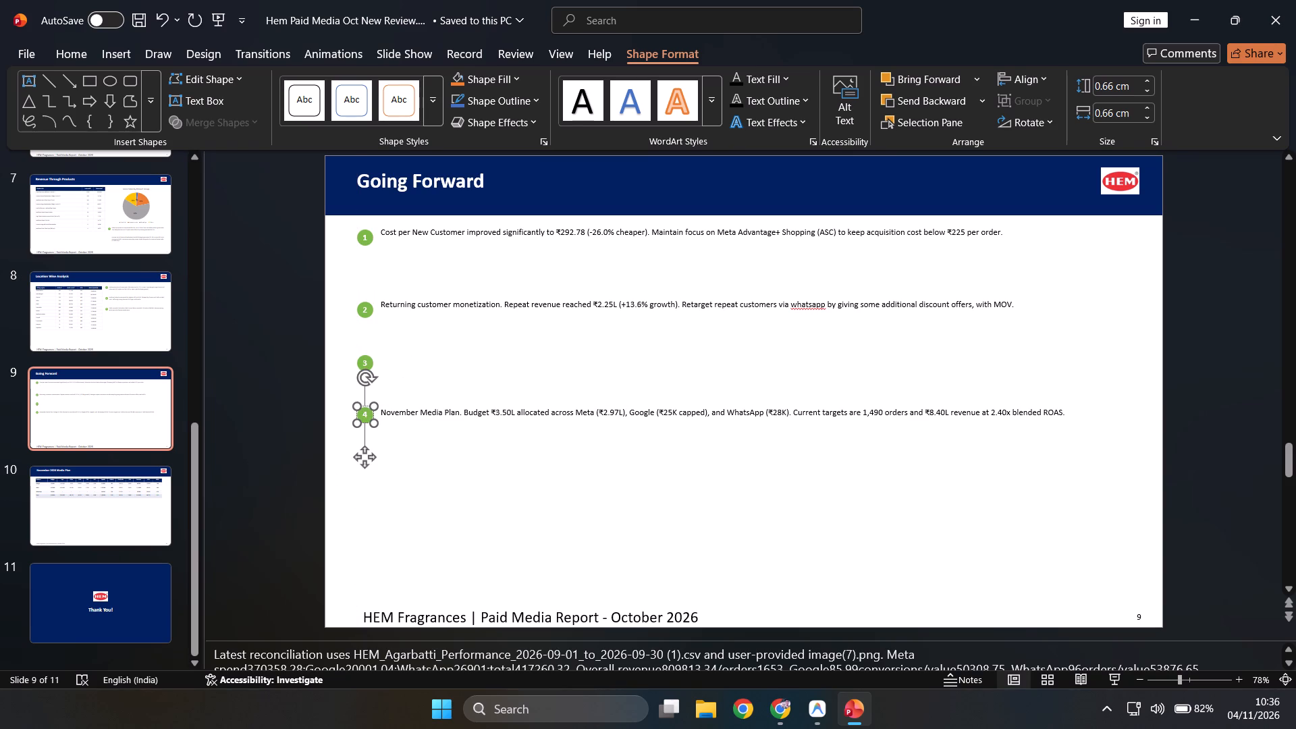
Copy the November Media Plan text and paste it as a separate text box on the slide.
click(435, 418)
click(437, 416)
key(ctrl+a)
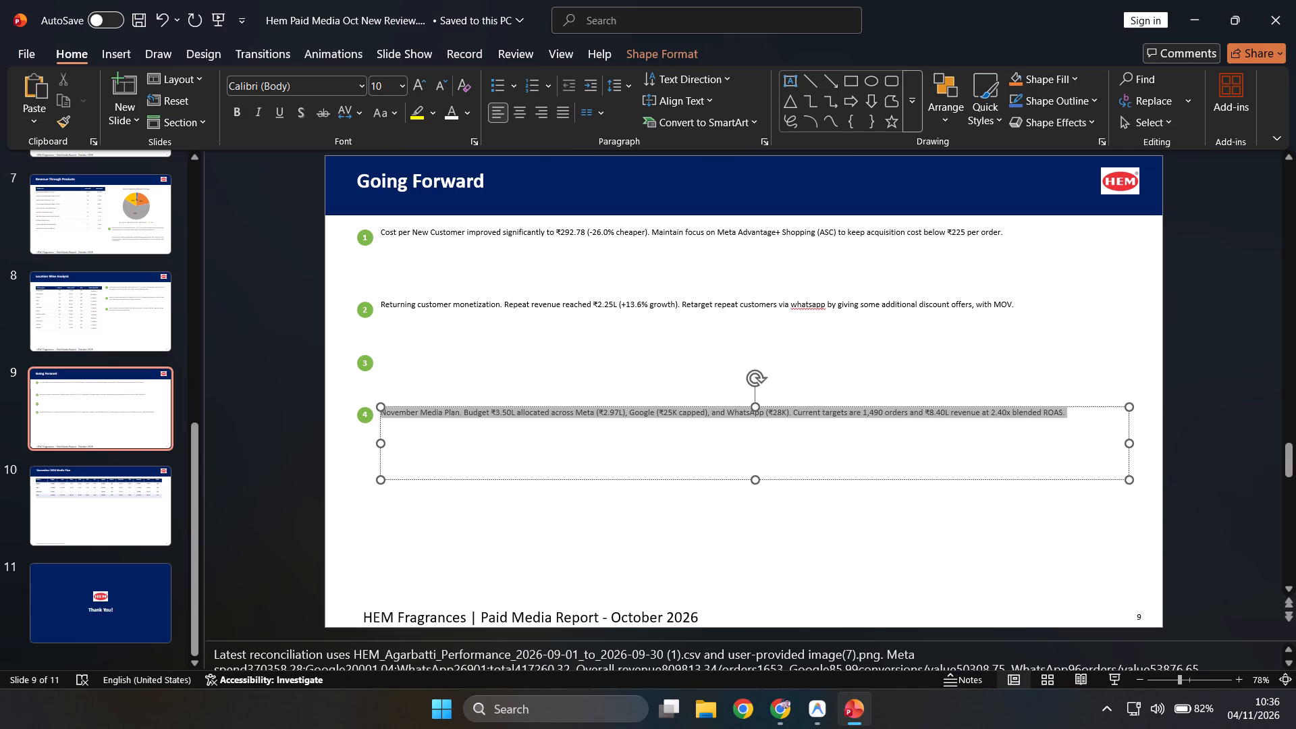
key(ctrl+c)
key(ctrl+v)
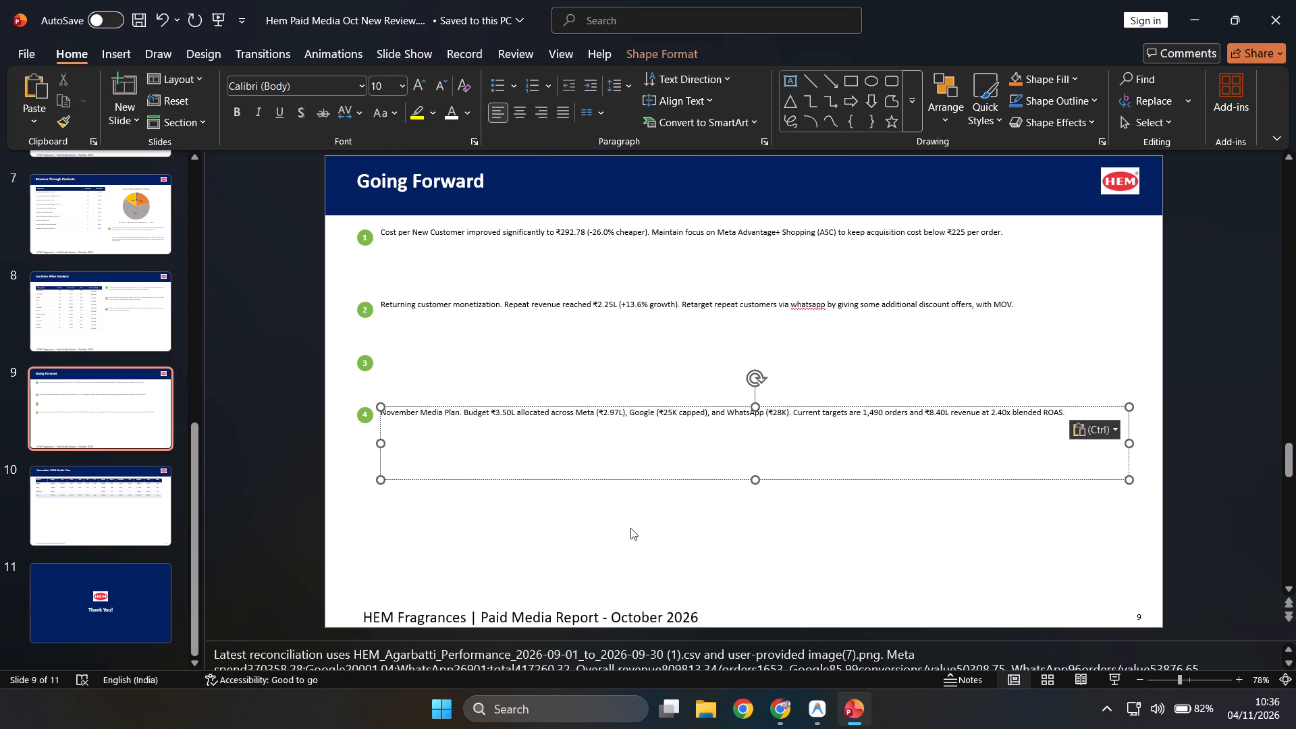
click(630, 528)
click(564, 413)
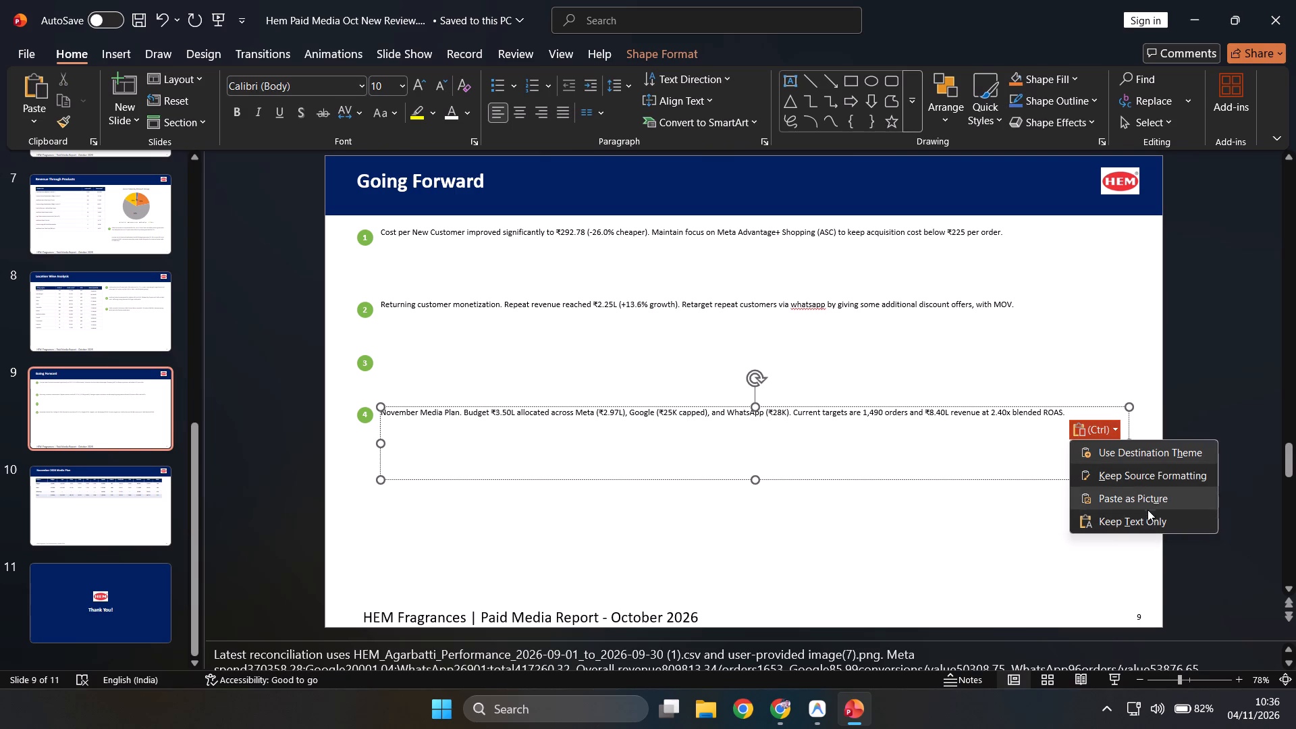
click(1143, 520)
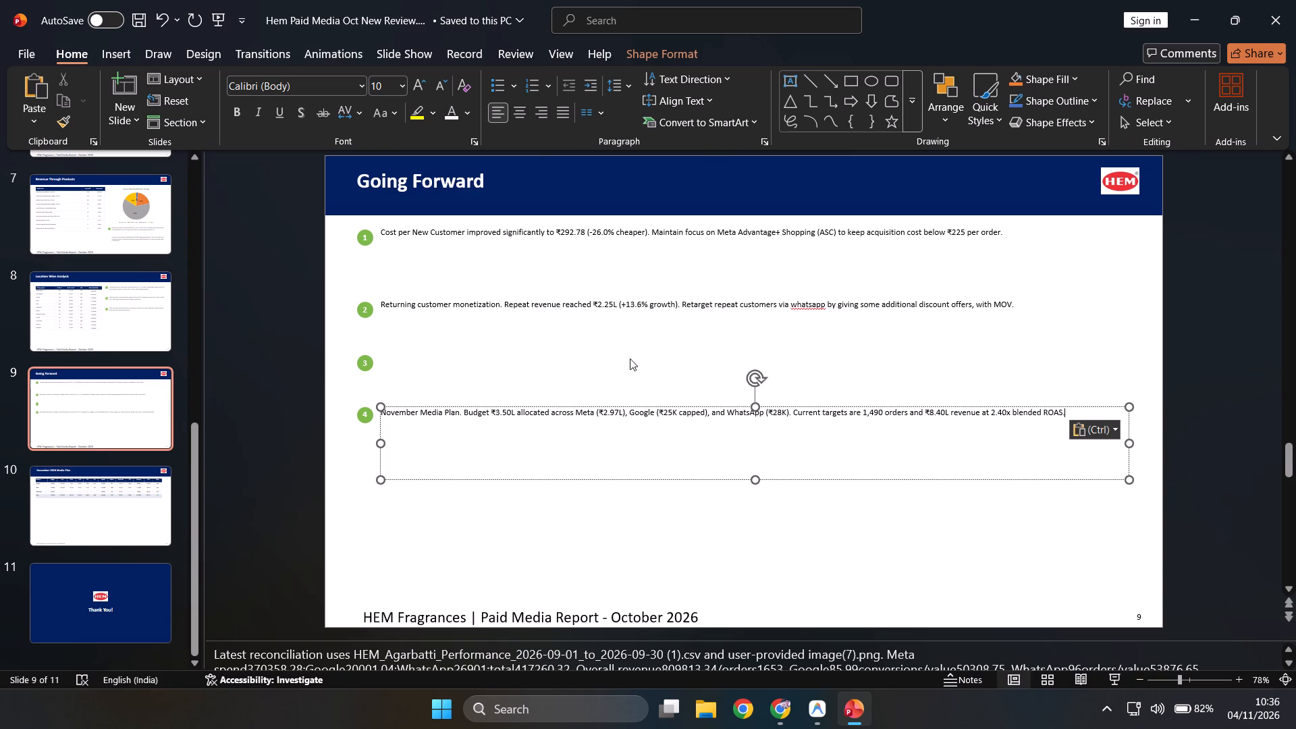
right_click(504, 348)
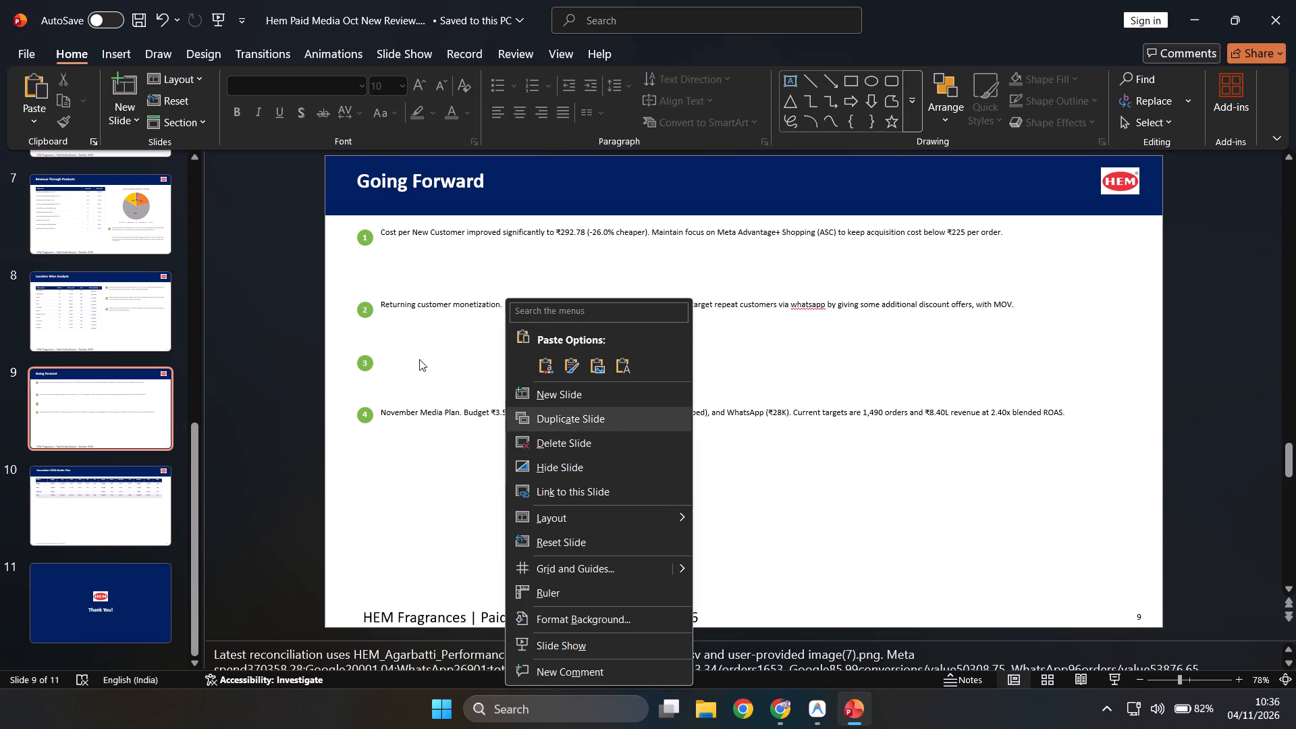
click(419, 359)
key(ctrl+v)
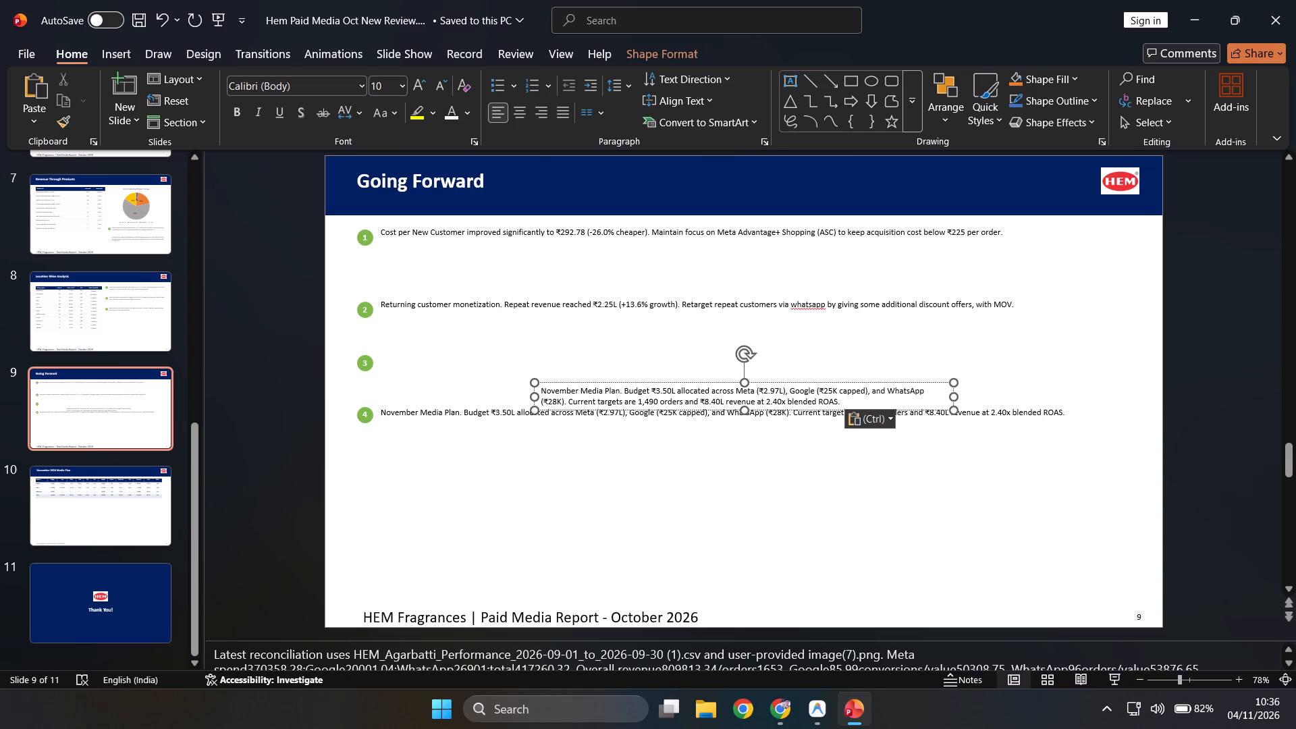
Place the pasted text box beside marker 3 and widen it to fit one line, aligned with the other points' text.
click(713, 398)
drag(714, 384, 557, 352)
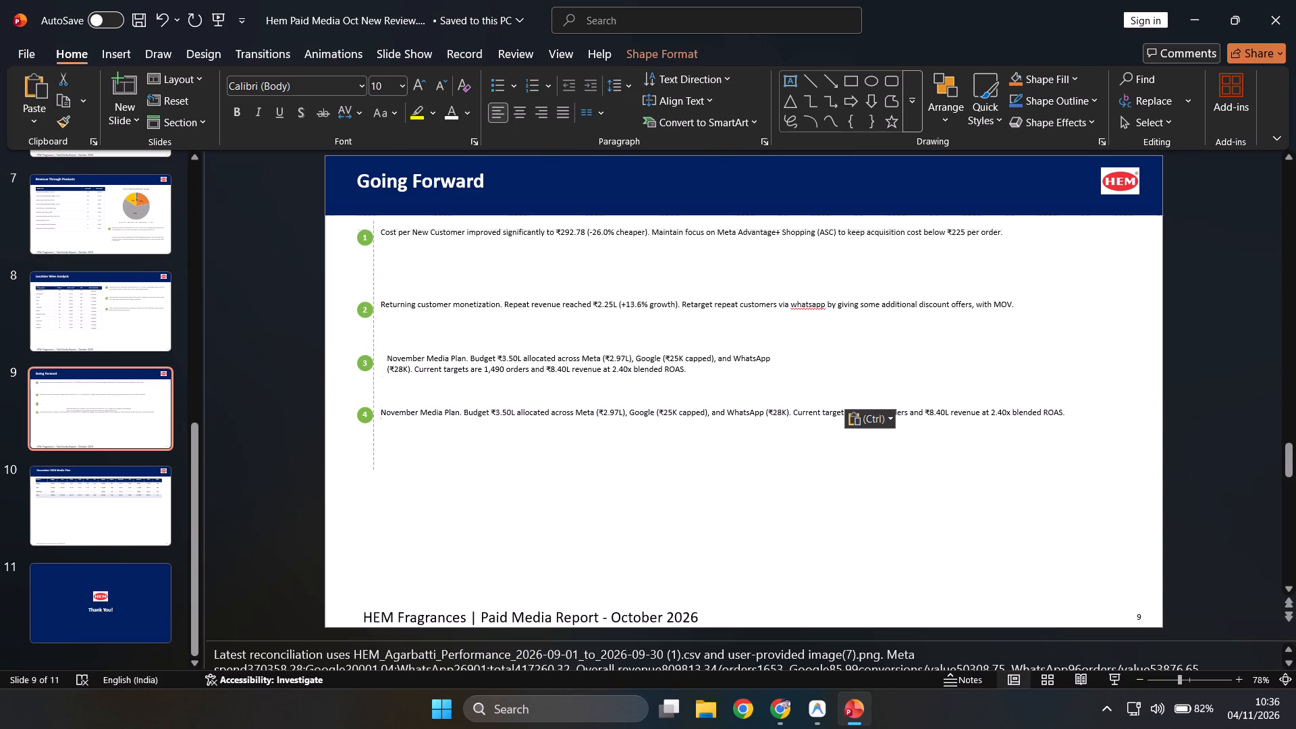
drag(557, 352, 560, 352)
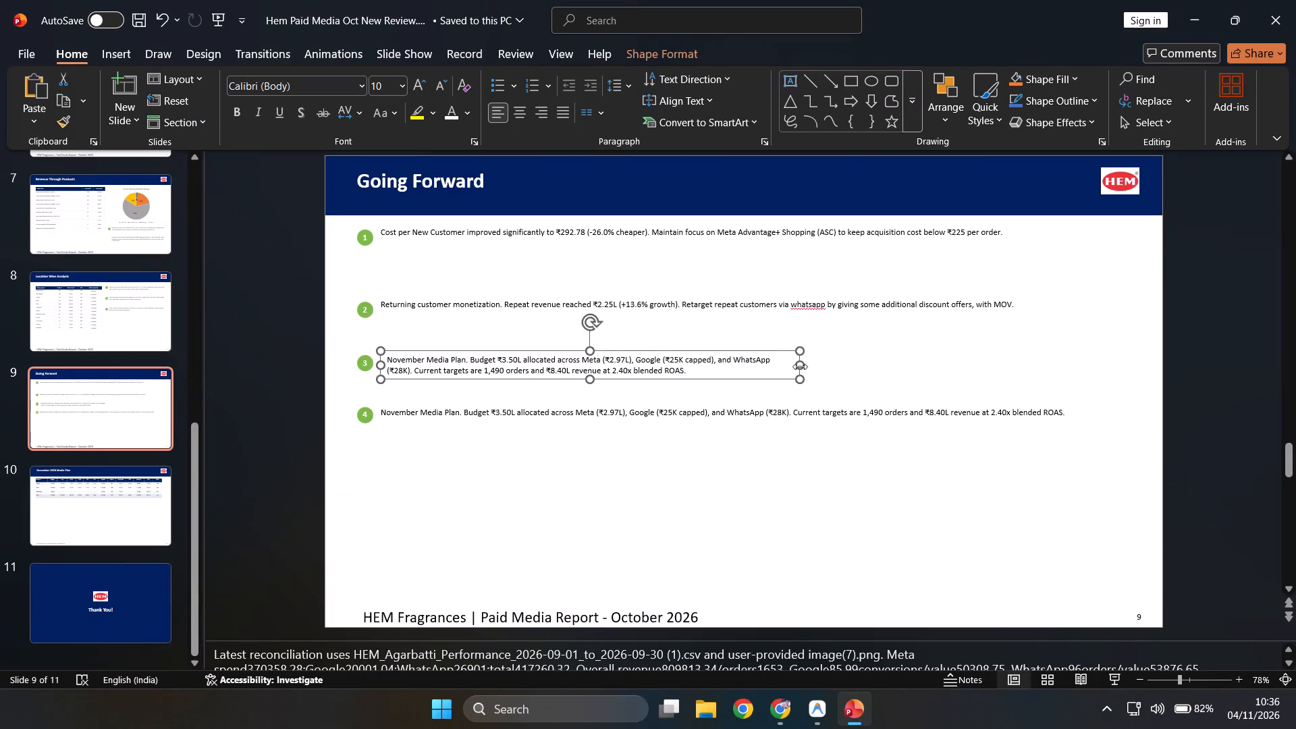
drag(800, 367, 1127, 371)
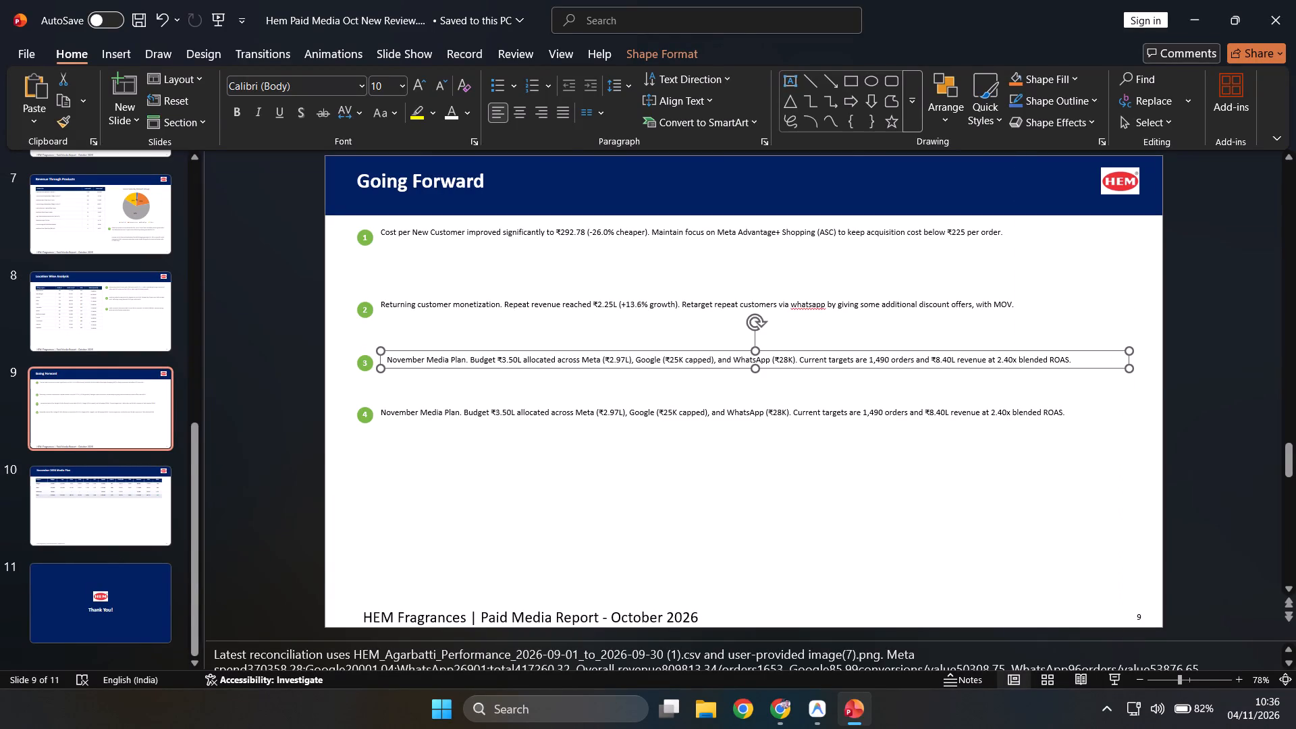
click(918, 352)
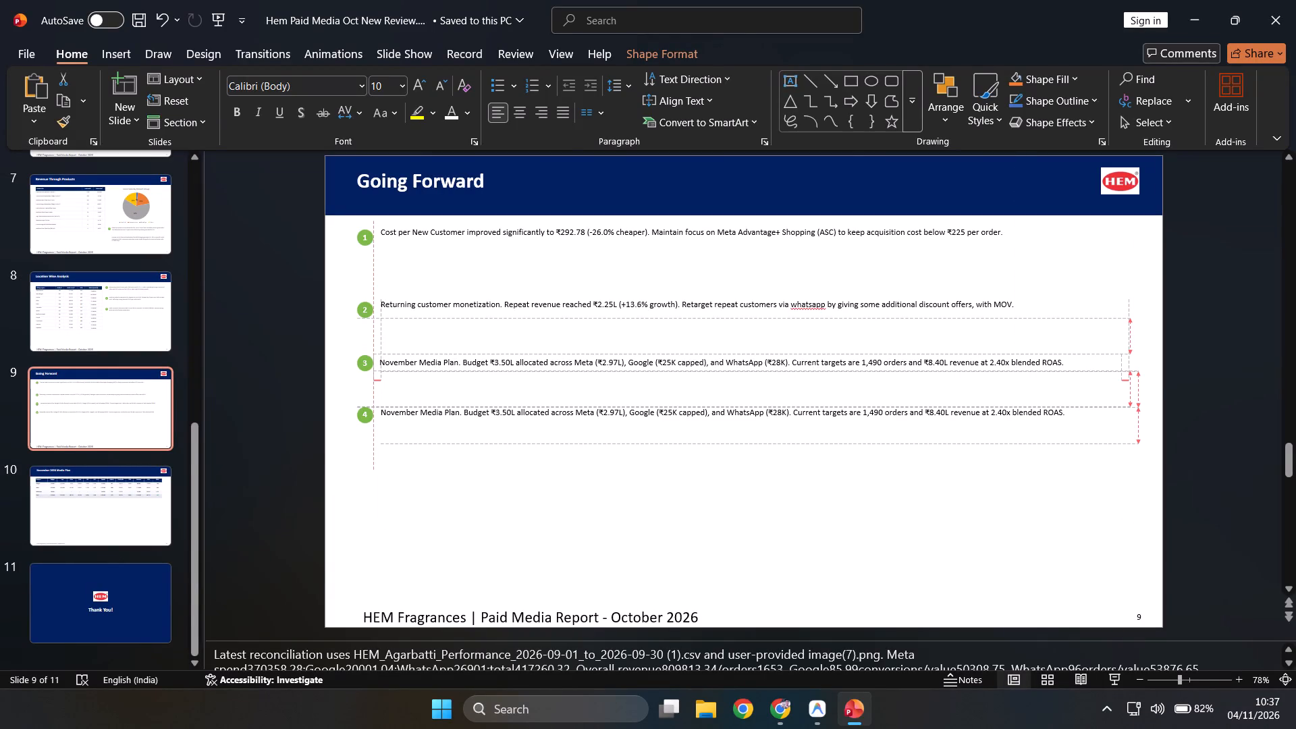
Replace the duplicated November Media Plan text beside marker 3 with a new point beginning "Need t".
triple_click(803, 363)
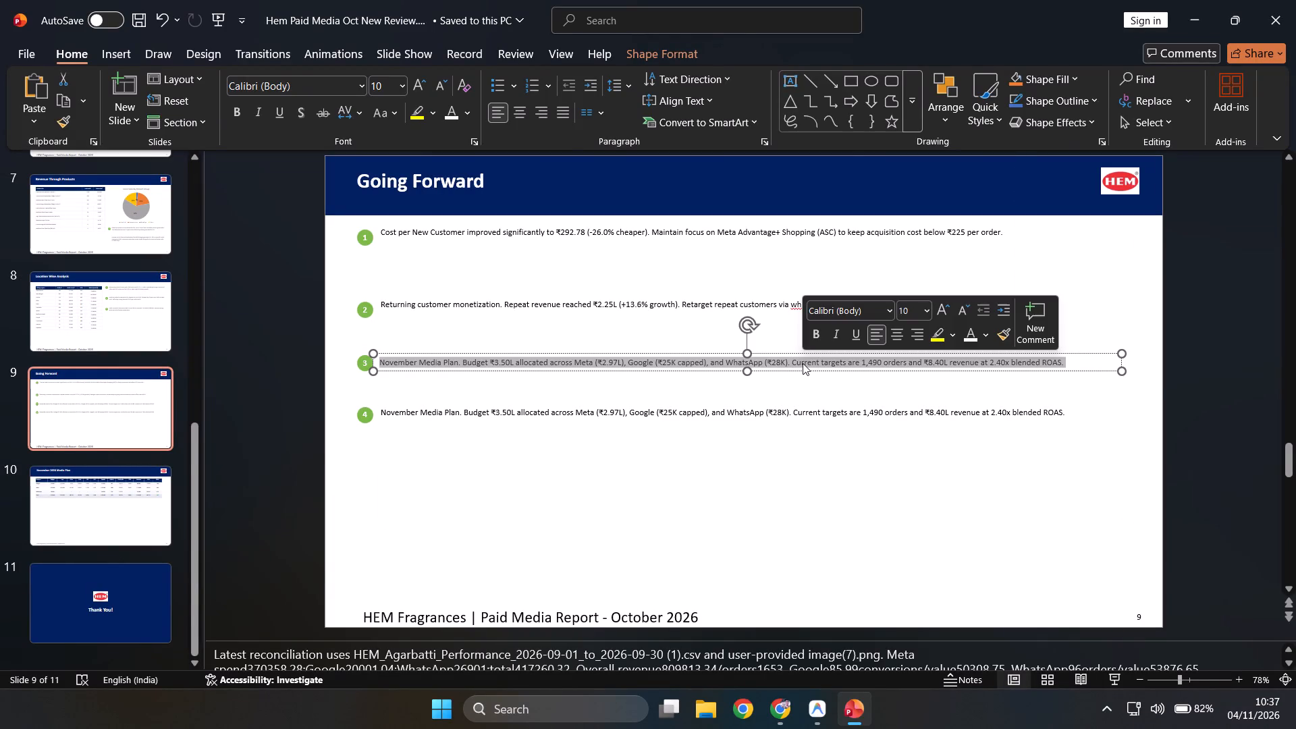
text(New C)
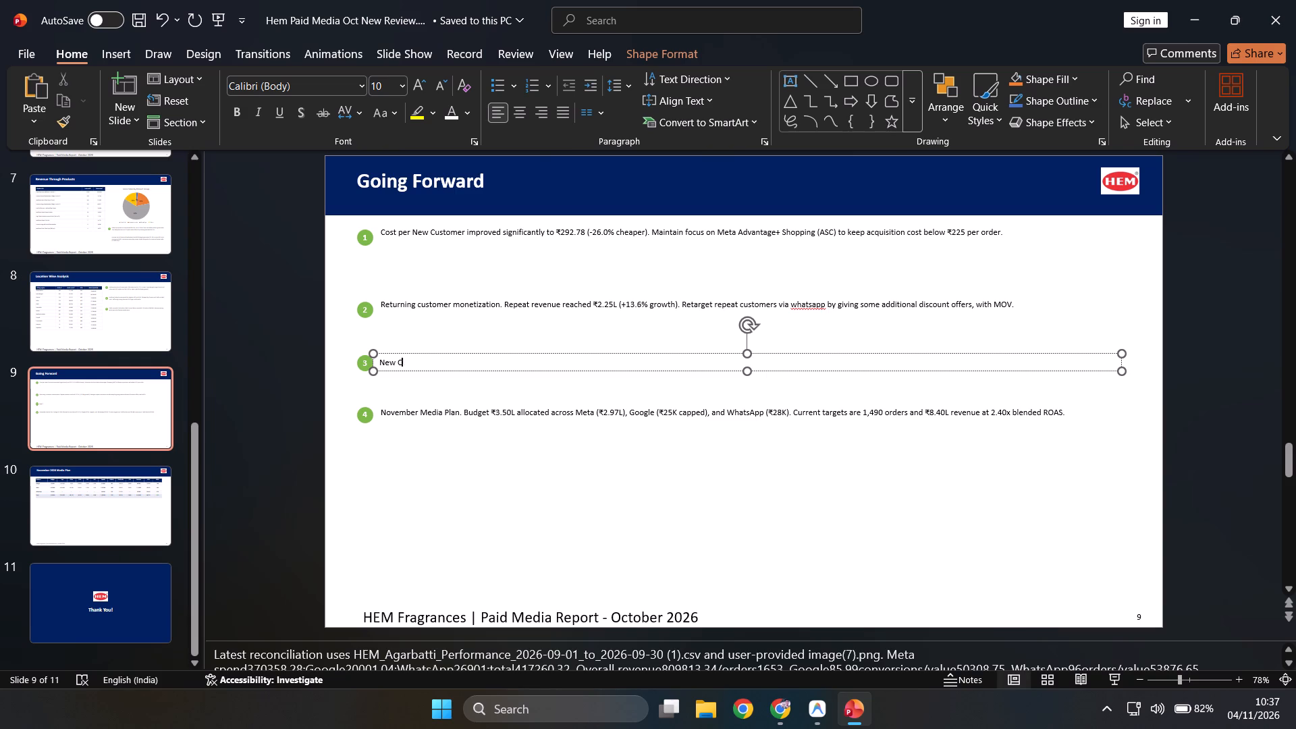
text(ustomer)
key(space)
key(BackSpace)
key(BackSpace)
key(BackSpace)
key(BackSpace)
key(BackSpace)
key(BackSpace)
key(BackSpace)
key(BackSpace)
key(BackSpace)
text(user)
key(space)
text(offer)
key(space)
key(BackSpace)
key(BackSpace)
key(BackSpace)
key(BackSpace)
key(BackSpace)
key(BackSpace)
key(BackSpace)
key(BackSpace)
key(BackSpace)
key(BackSpace)
key(BackSpace)
key(BackSpace)
key(BackSpace)
key(BackSpace)
key(BackSpace)
key(BackSpace)
key(BackSpace)
key(BackSpace)
key(BackSpace)
key(BackSpace)
text(Need t)
key(space)
key(BackSpace)
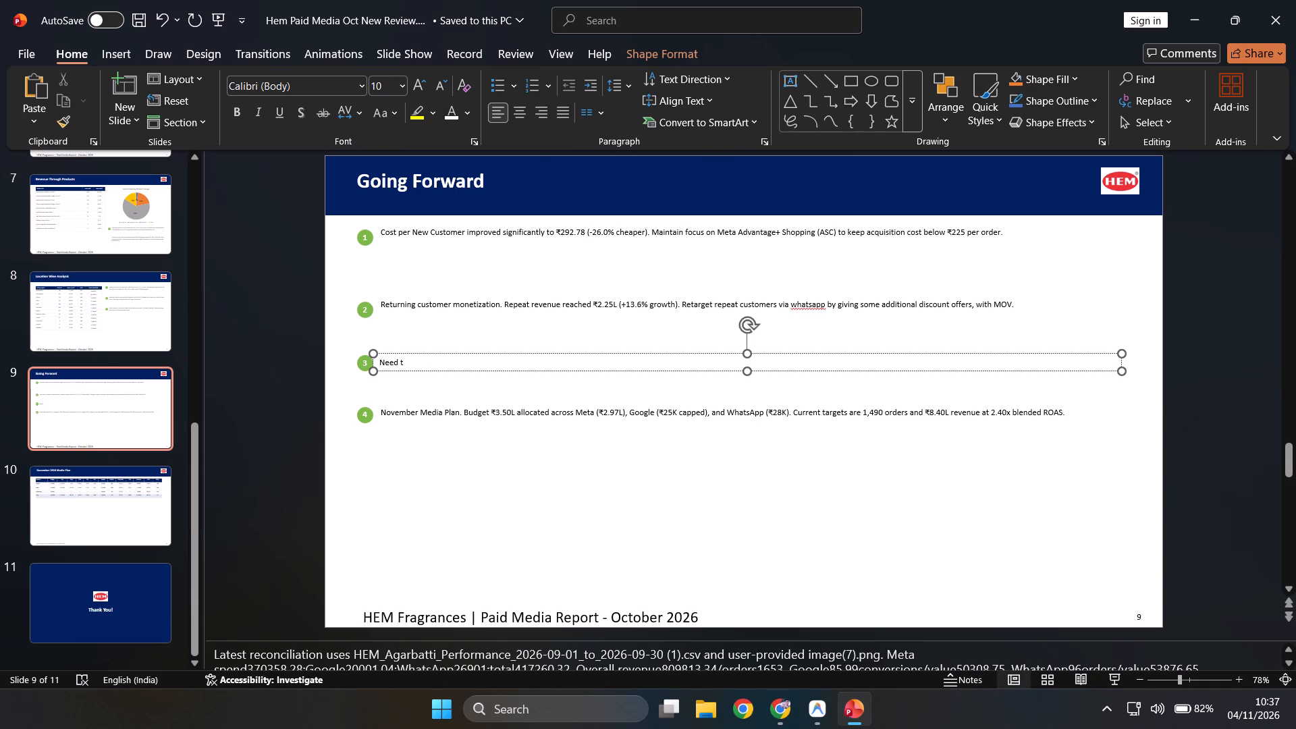
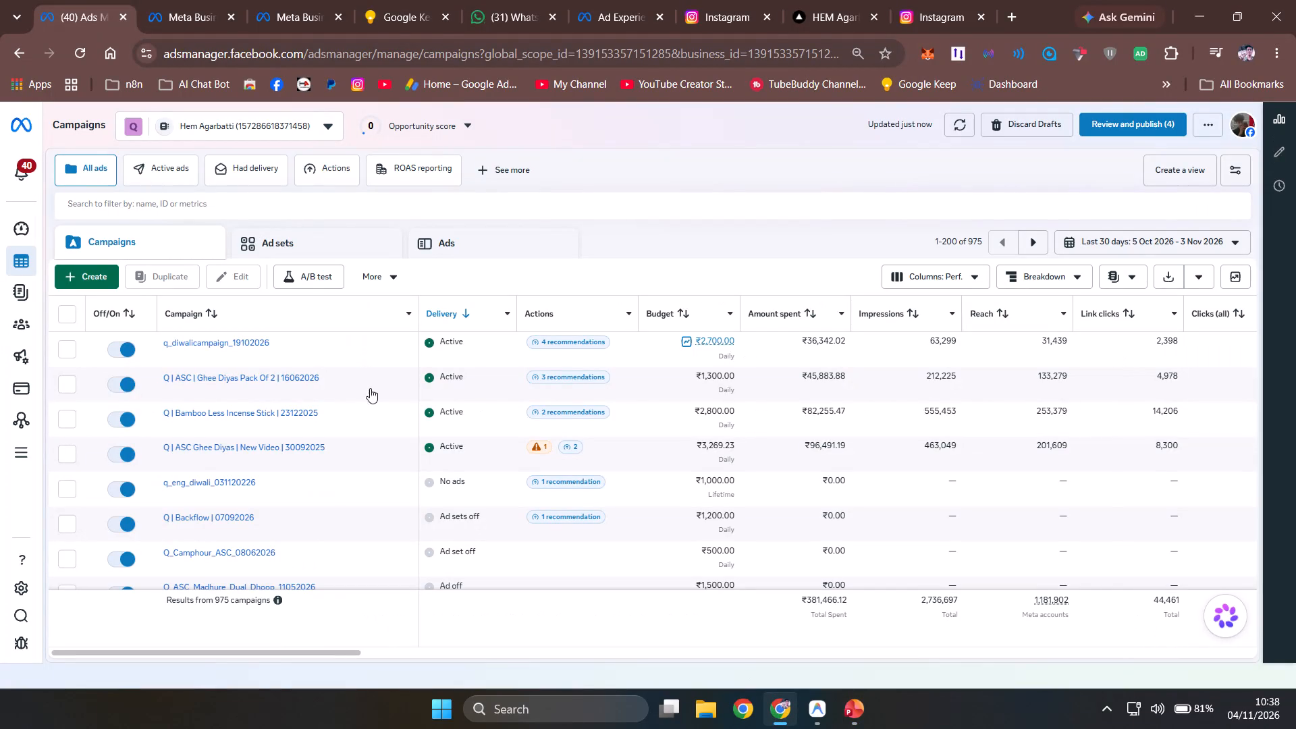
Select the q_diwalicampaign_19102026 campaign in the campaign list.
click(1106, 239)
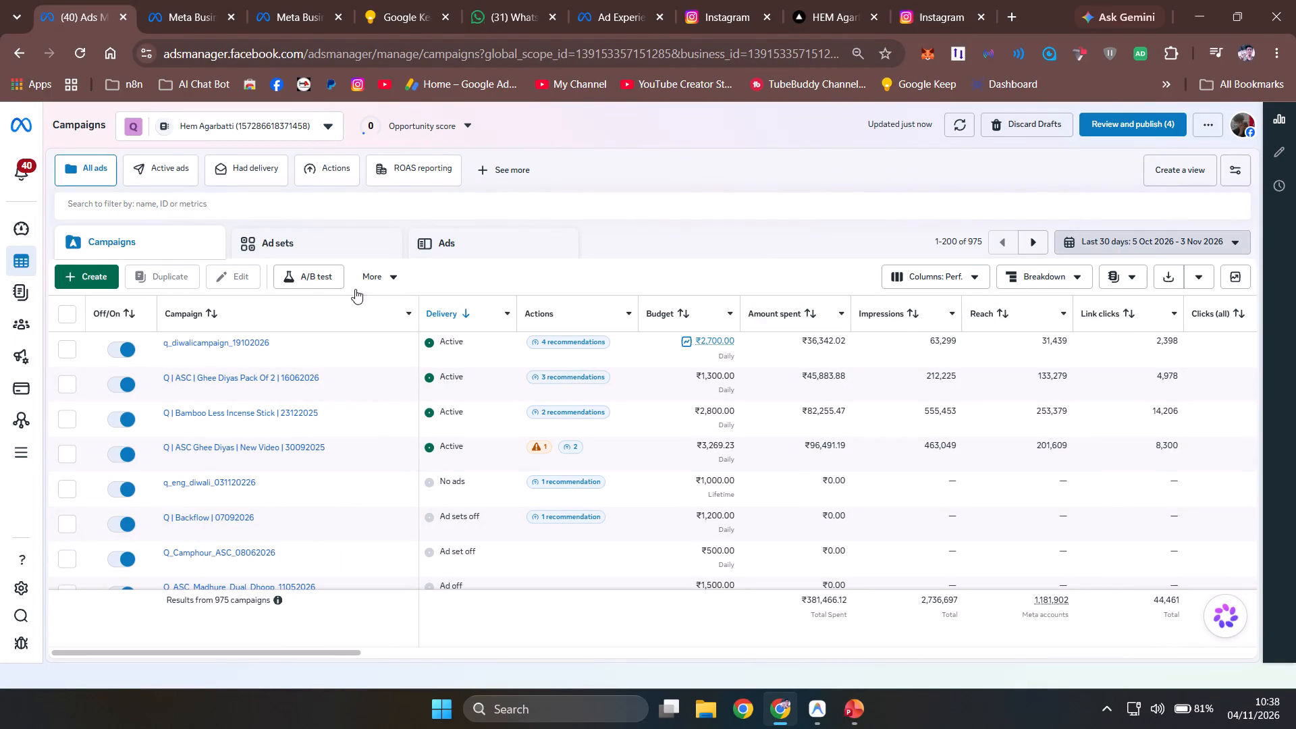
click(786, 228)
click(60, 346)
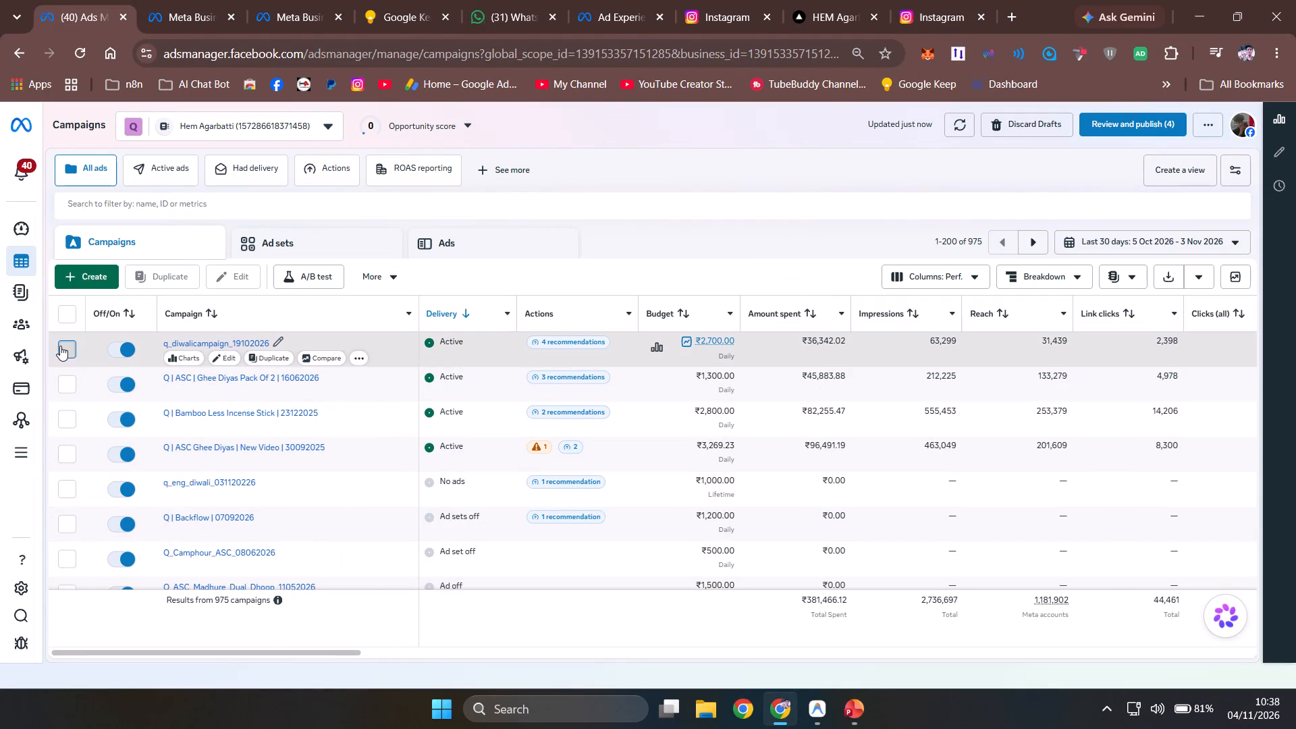
Look through the campaign list for other Diwali campaigns besides q_diwalicampaign_19102026.
scroll(316, 497, down, 1)
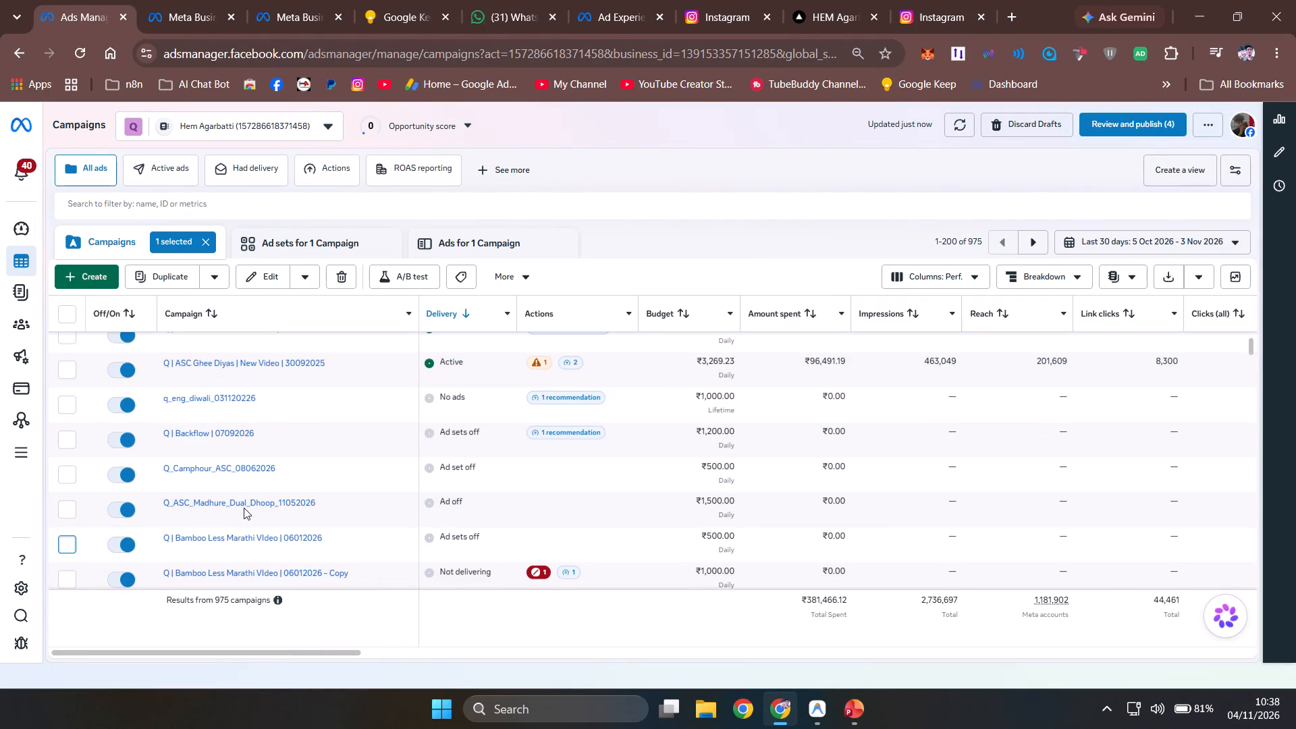
scroll(244, 508, down, 4)
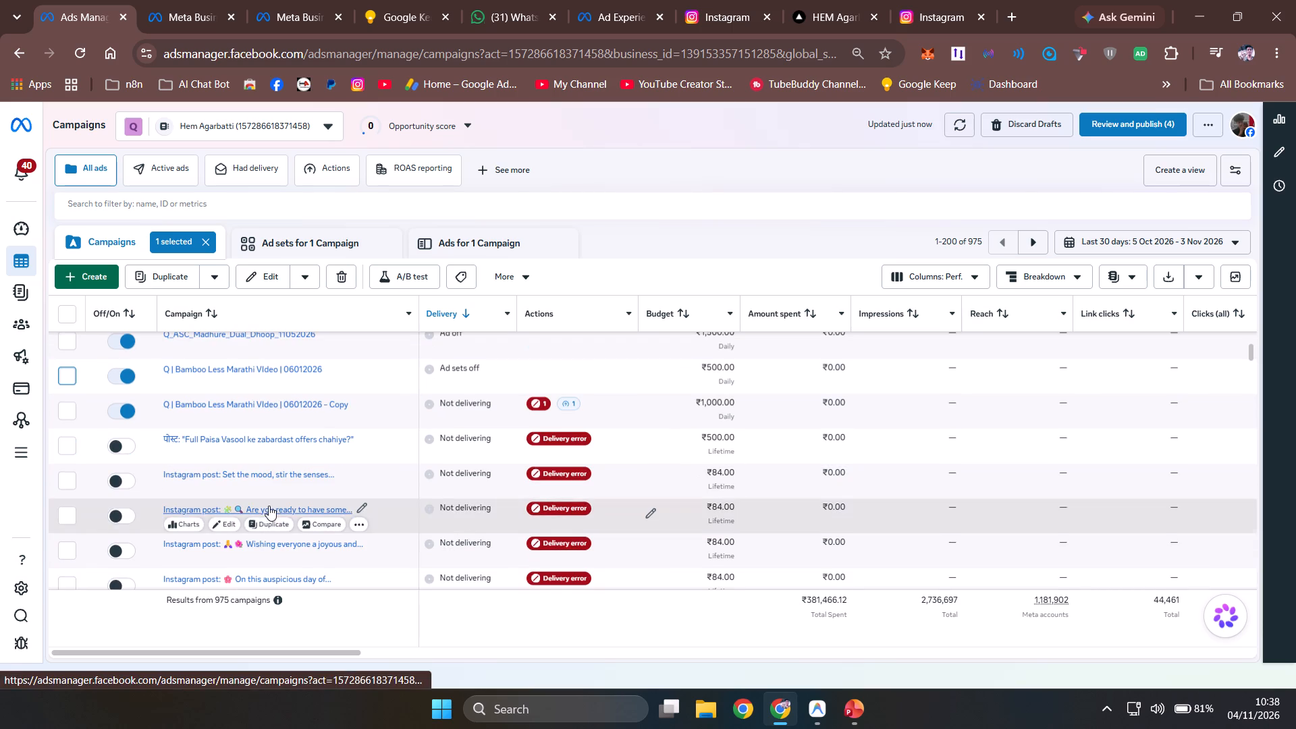
scroll(269, 504, down, 1)
scroll(269, 504, up, 4)
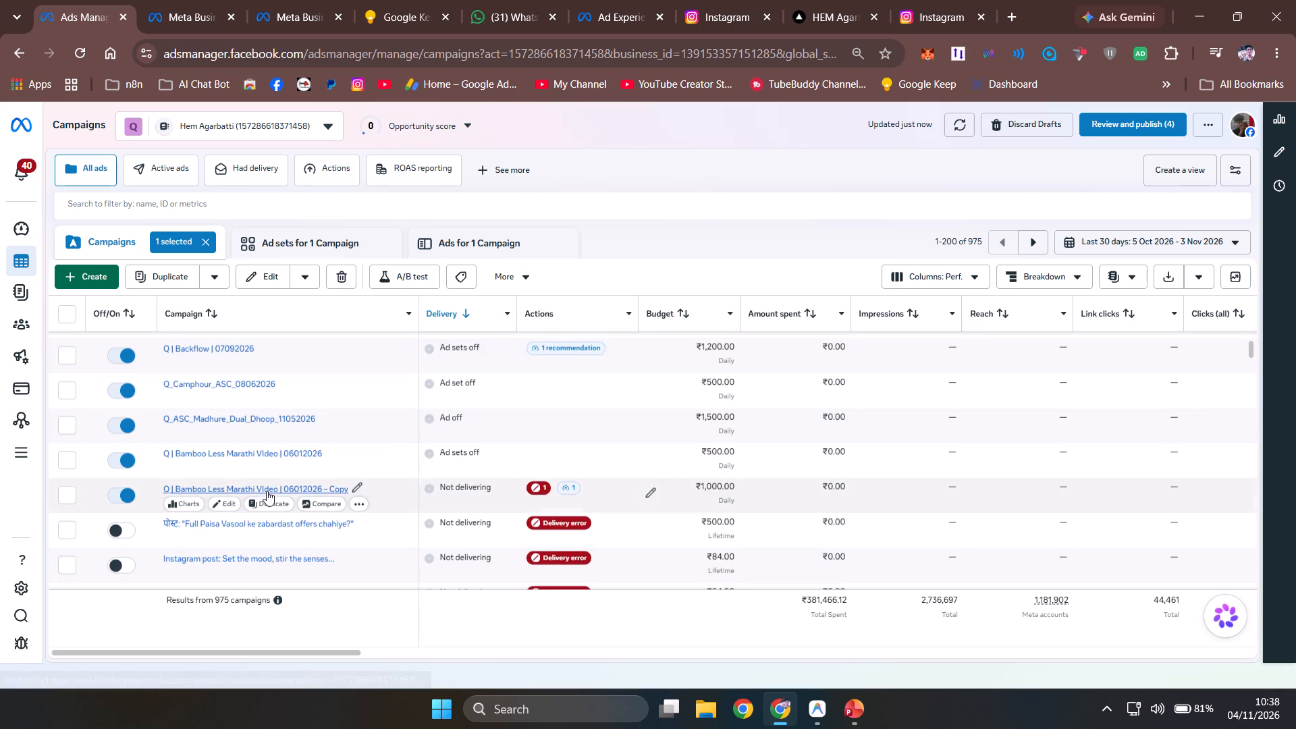
scroll(219, 428, up, 3)
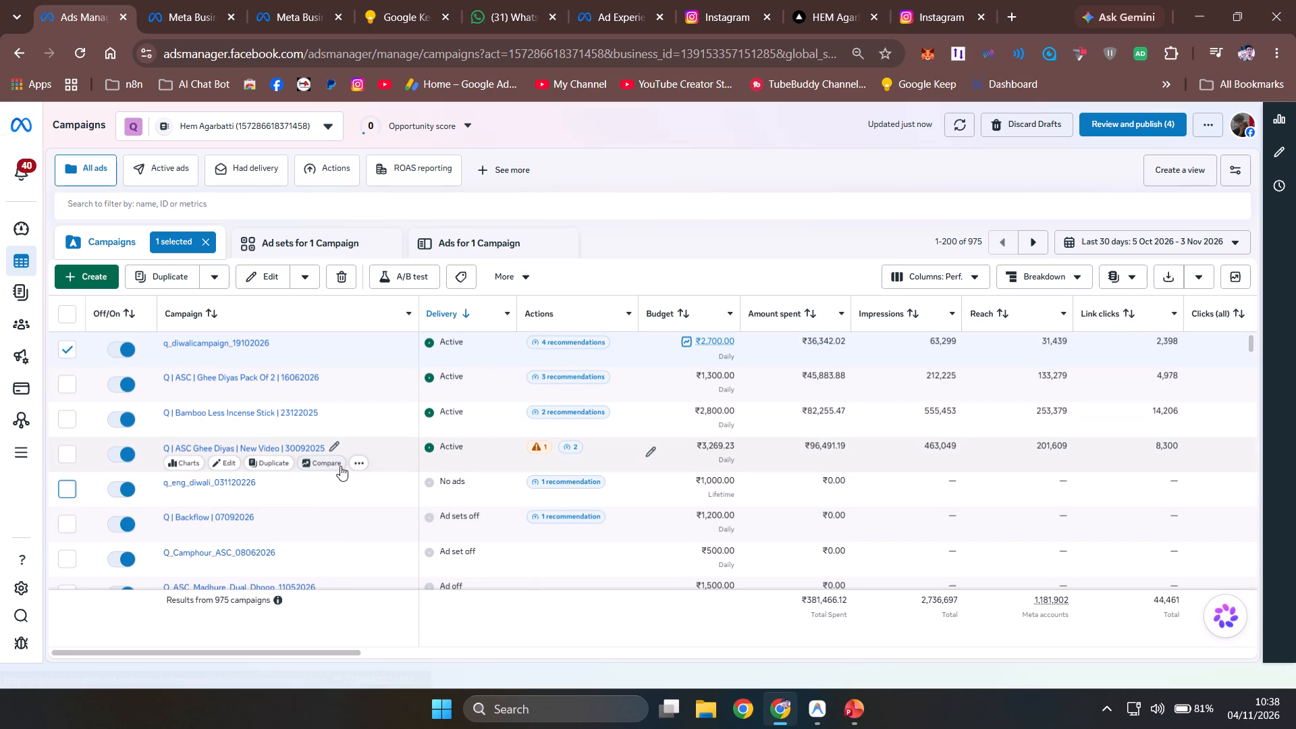
scroll(340, 466, down, 10)
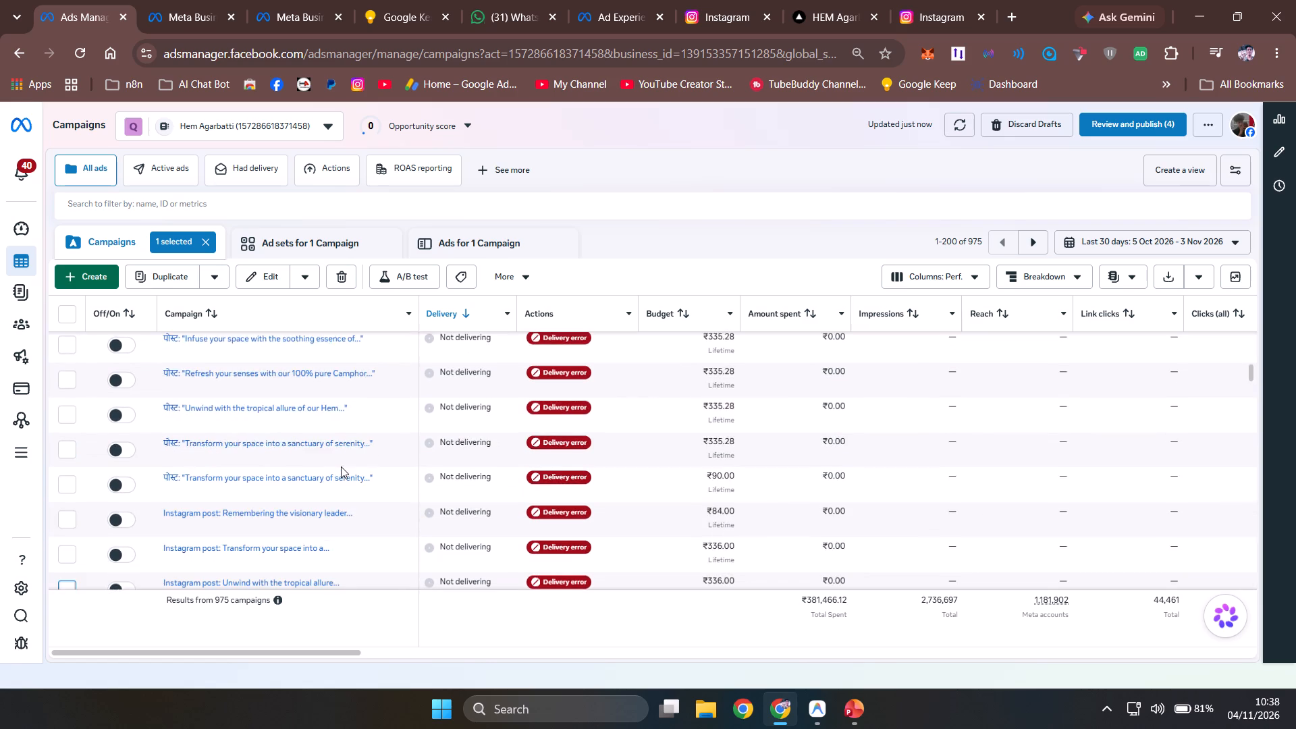
scroll(341, 466, down, 8)
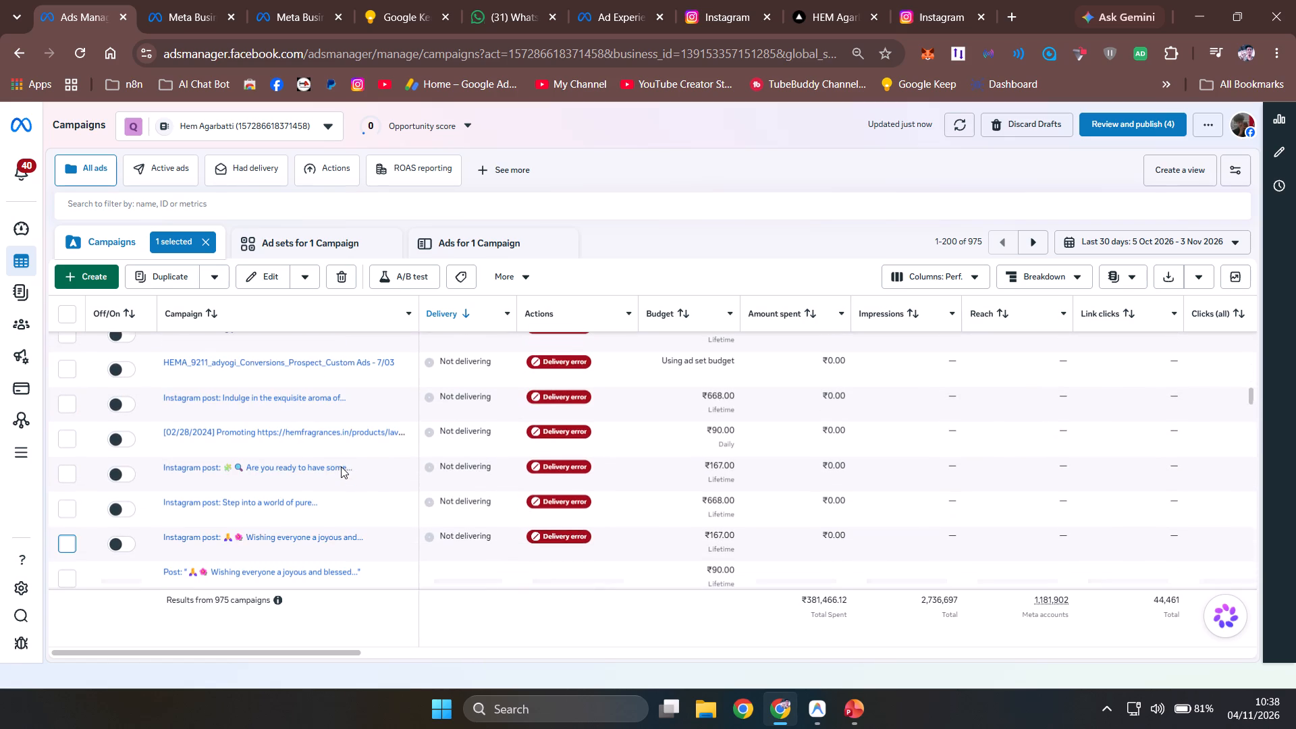
scroll(341, 466, down, 8)
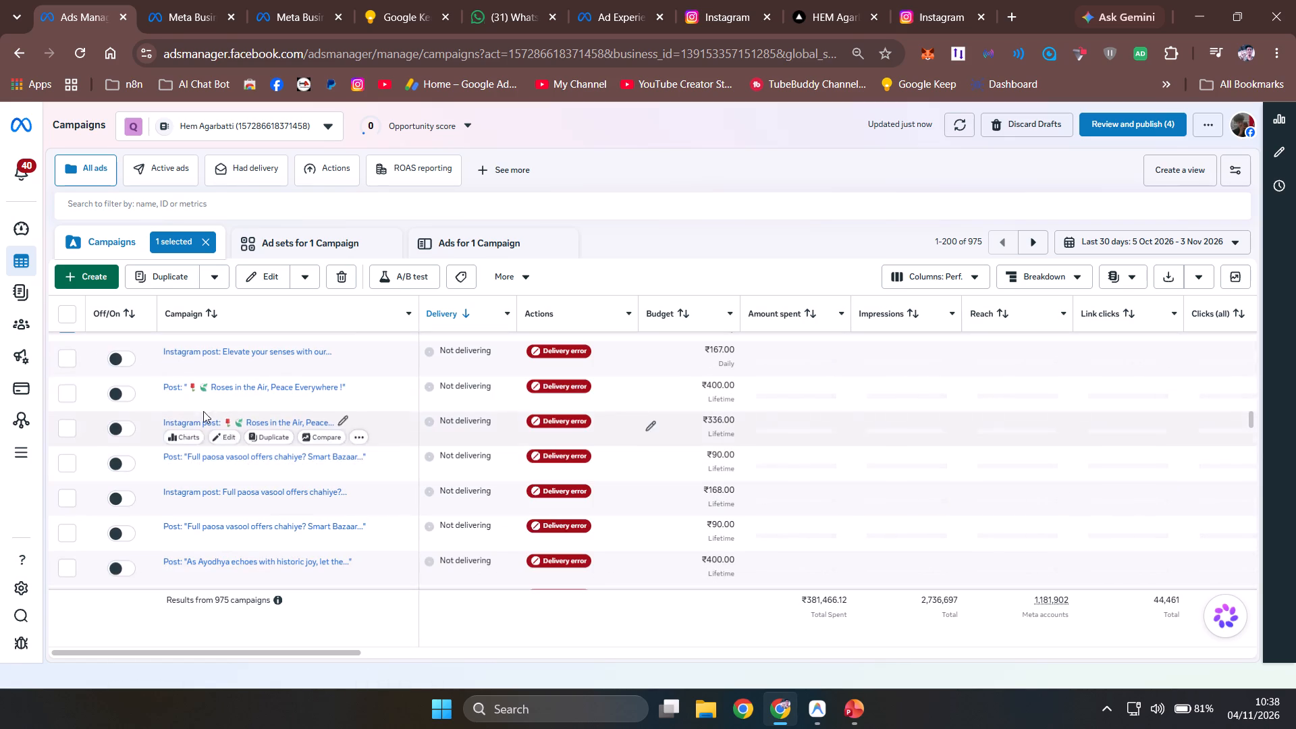
scroll(212, 384, up, 18)
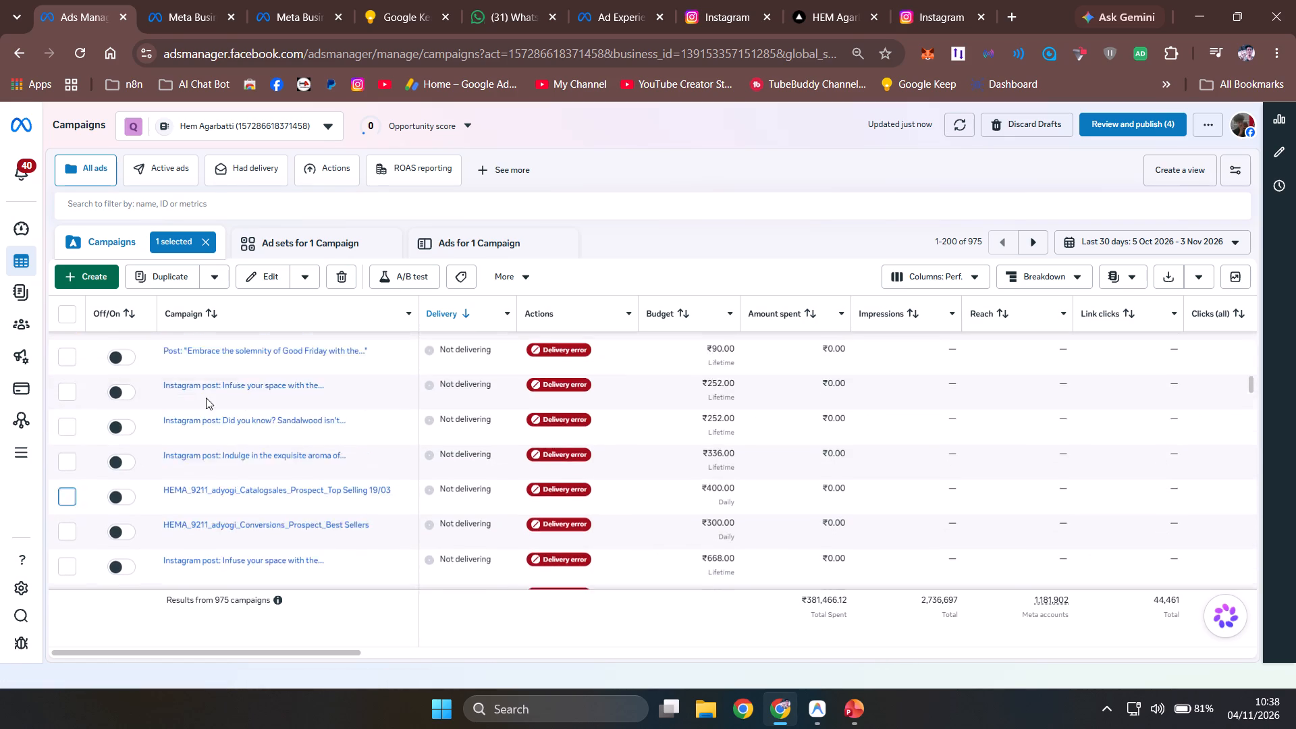
scroll(205, 398, up, 12)
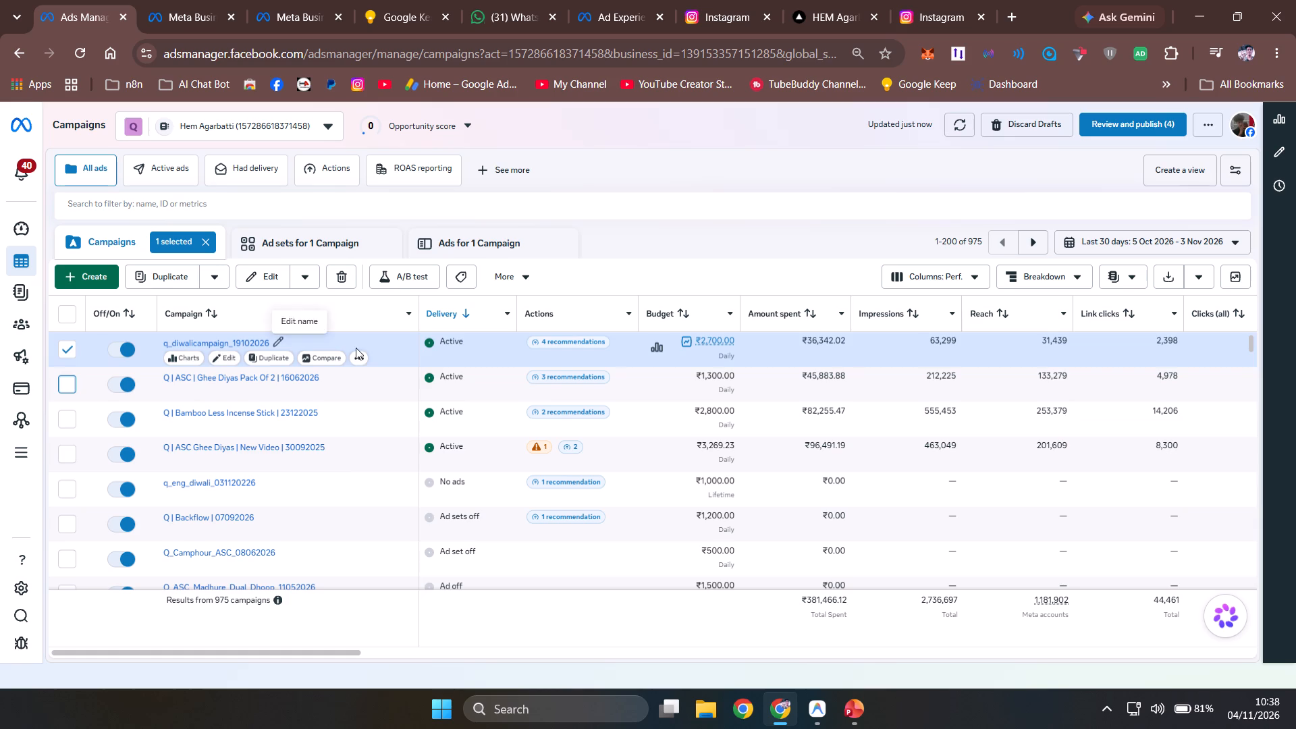
Search the campaigns for "diwali", filter to q_diwalipoojacombo_asc_22102026 and review its performance columns.
click(202, 214)
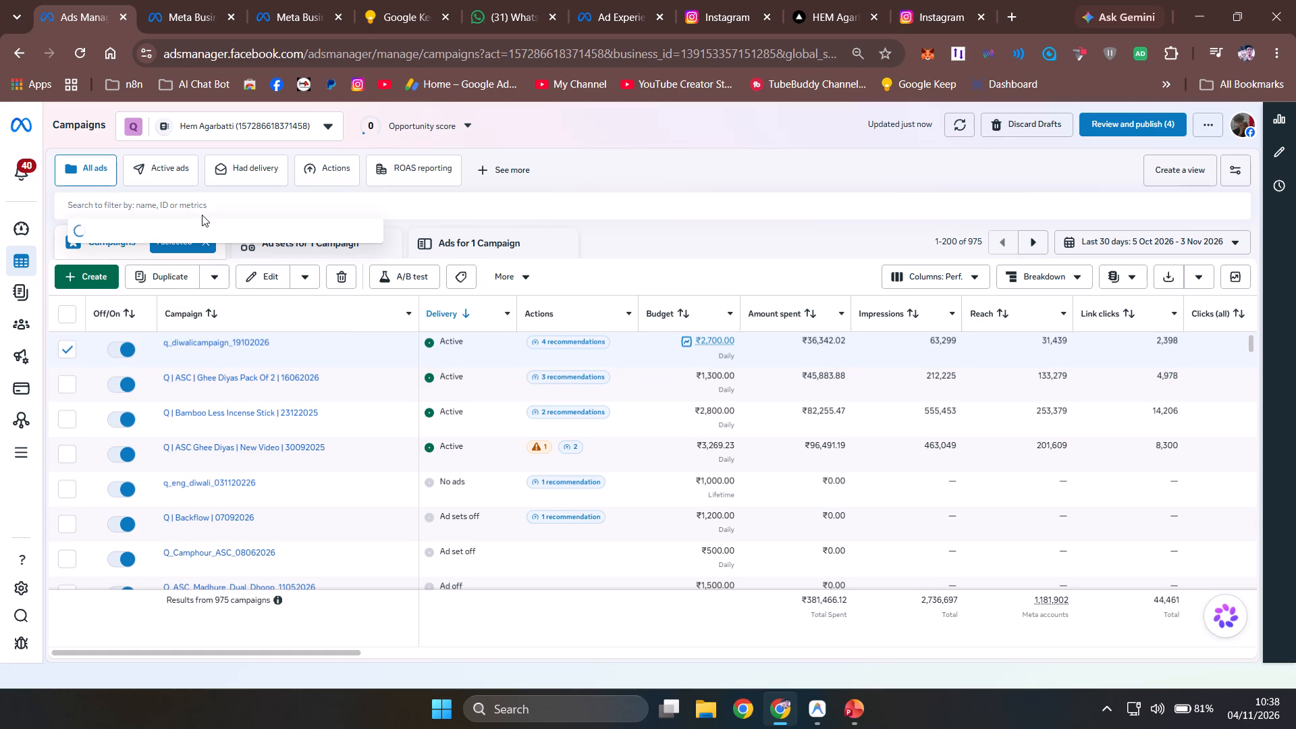
text(di)
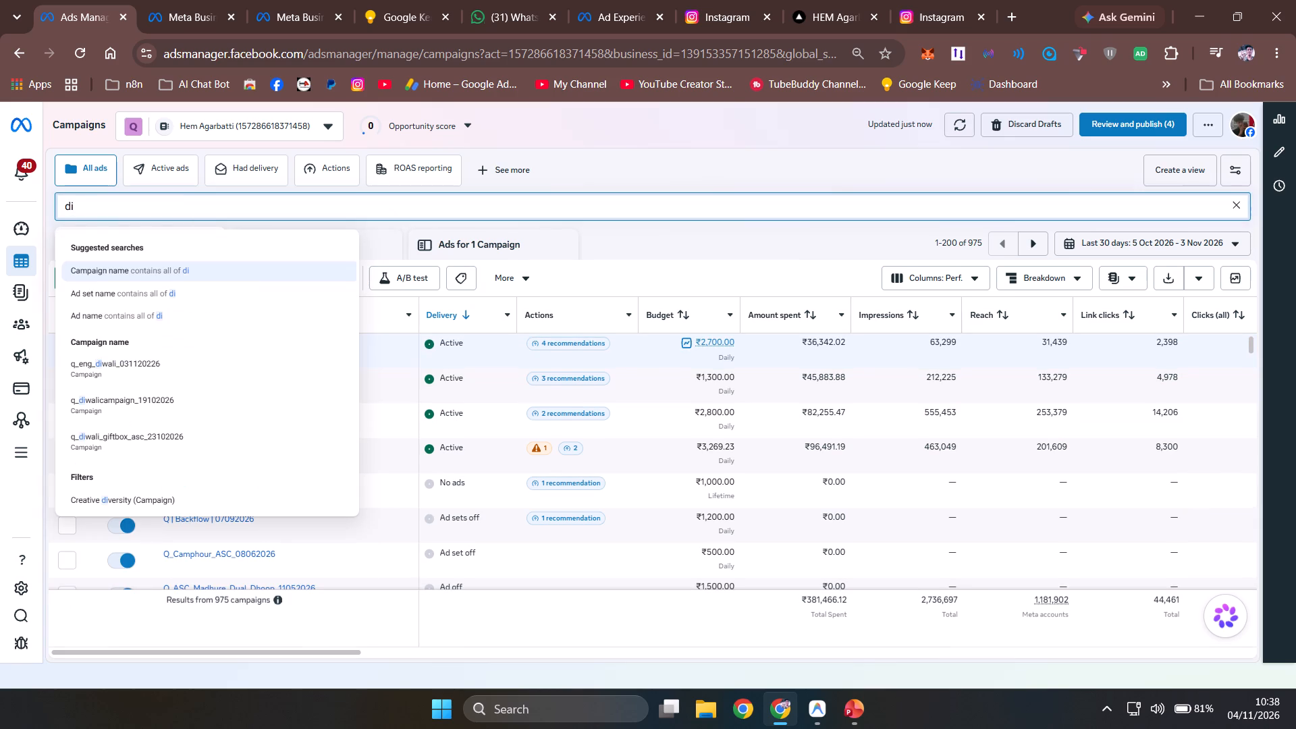
text(wali)
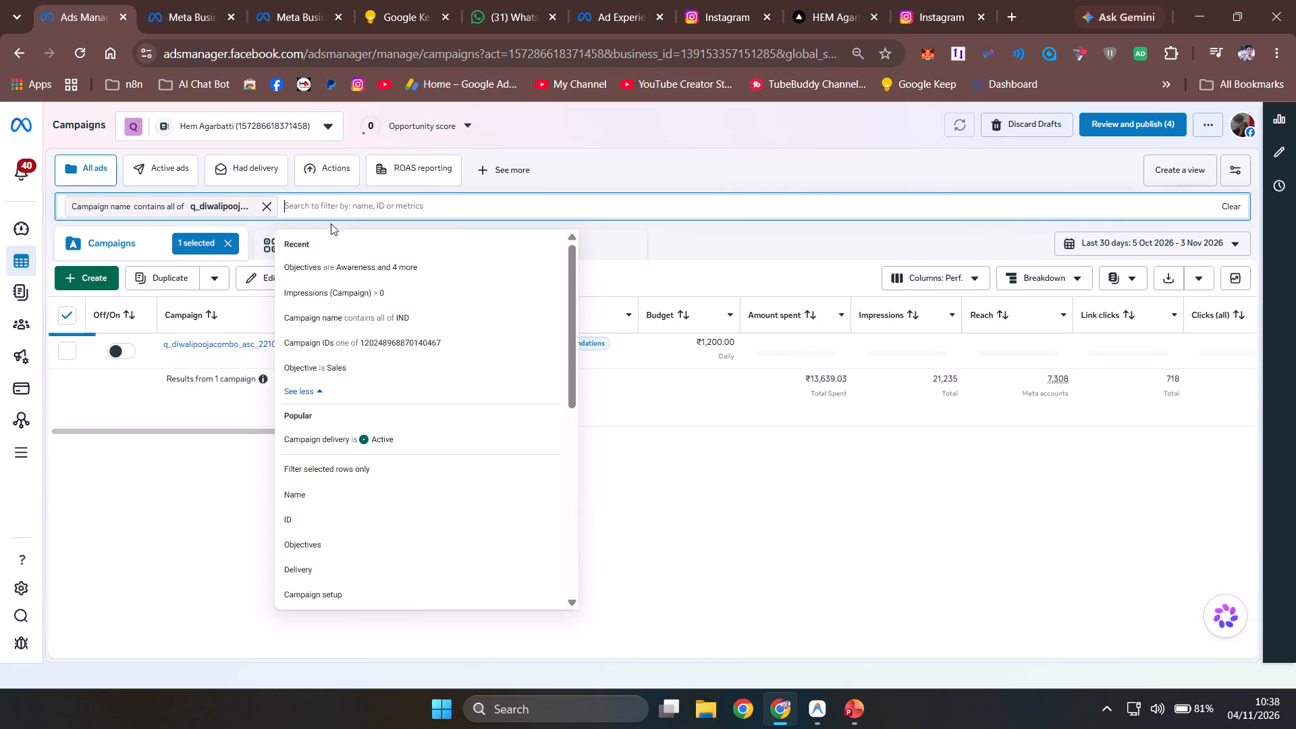
click(871, 637)
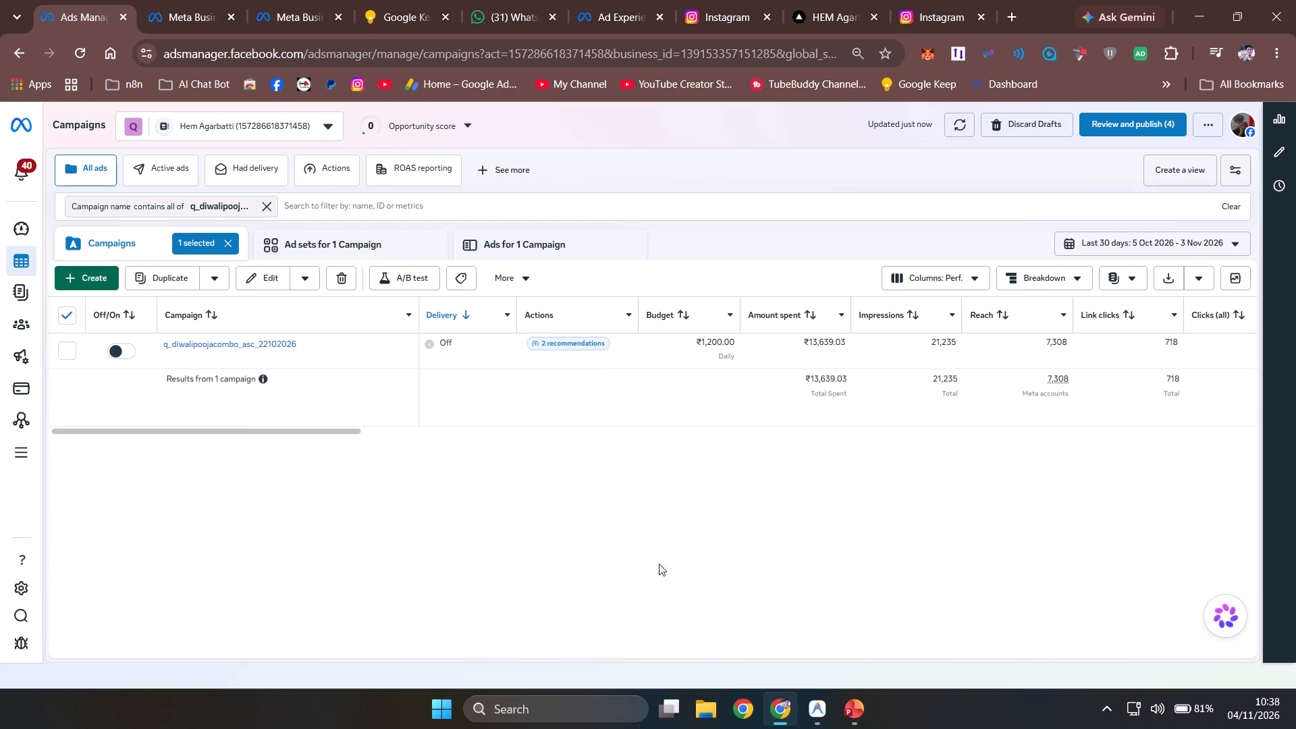
drag(244, 430, 727, 444)
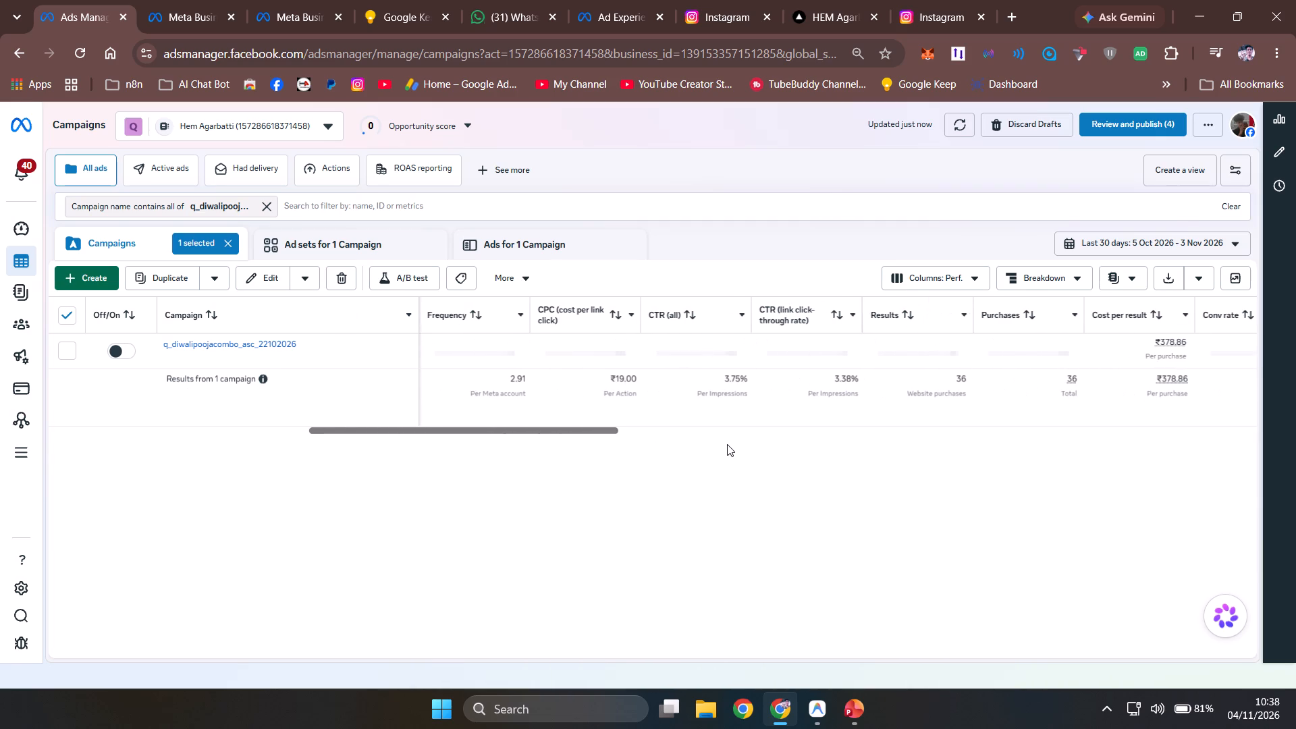
drag(727, 444, 824, 446)
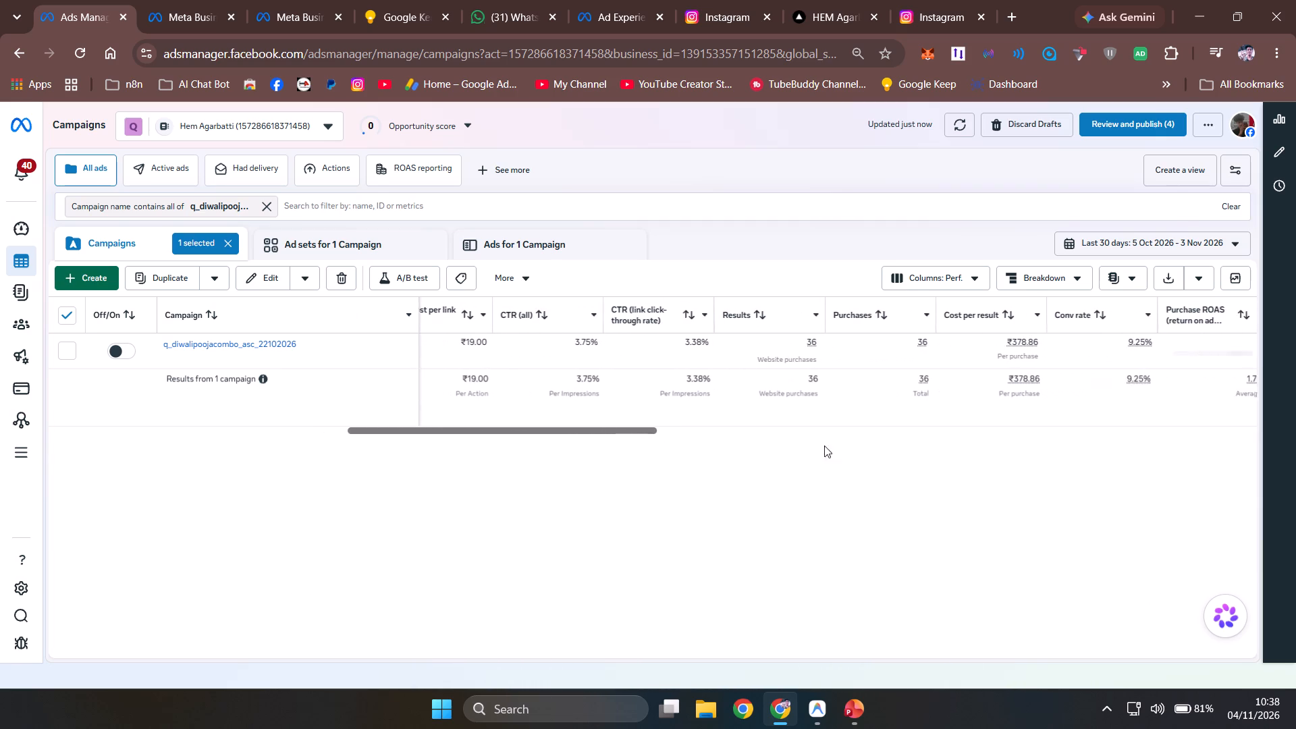
drag(824, 446, 27, 429)
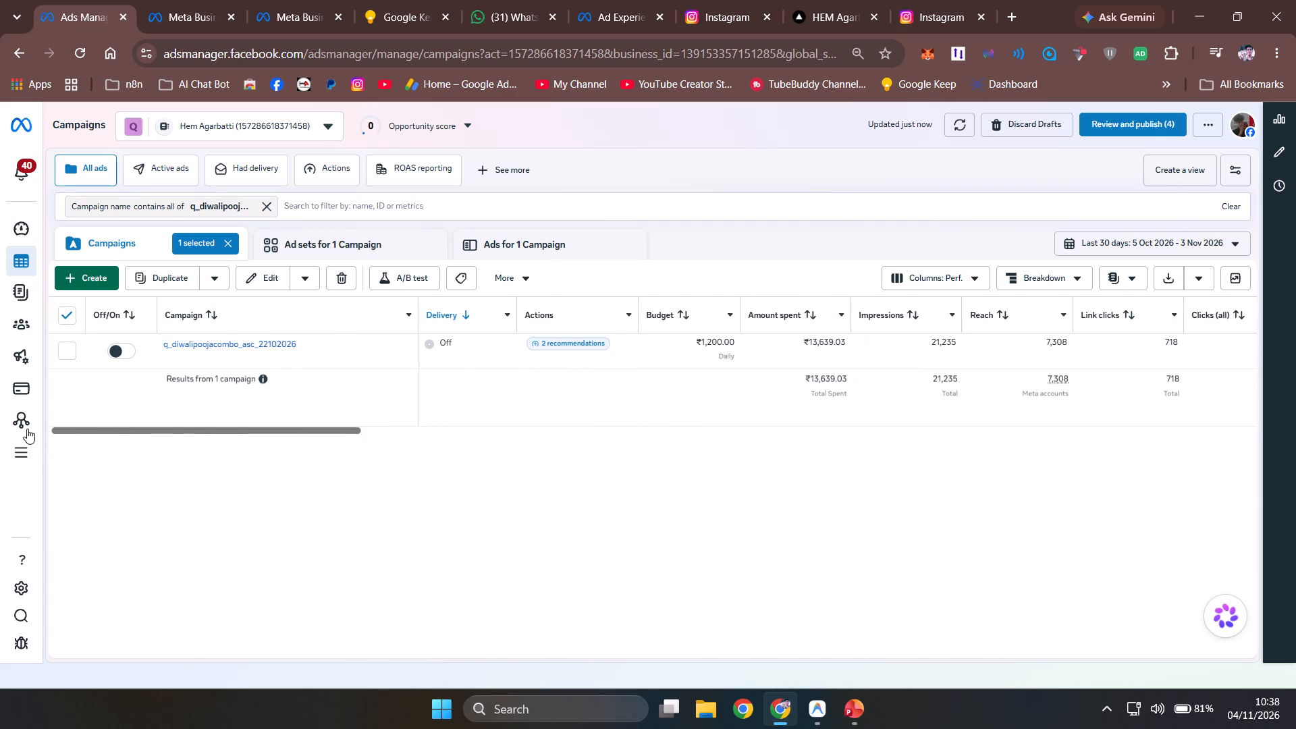
drag(27, 429, 26, 429)
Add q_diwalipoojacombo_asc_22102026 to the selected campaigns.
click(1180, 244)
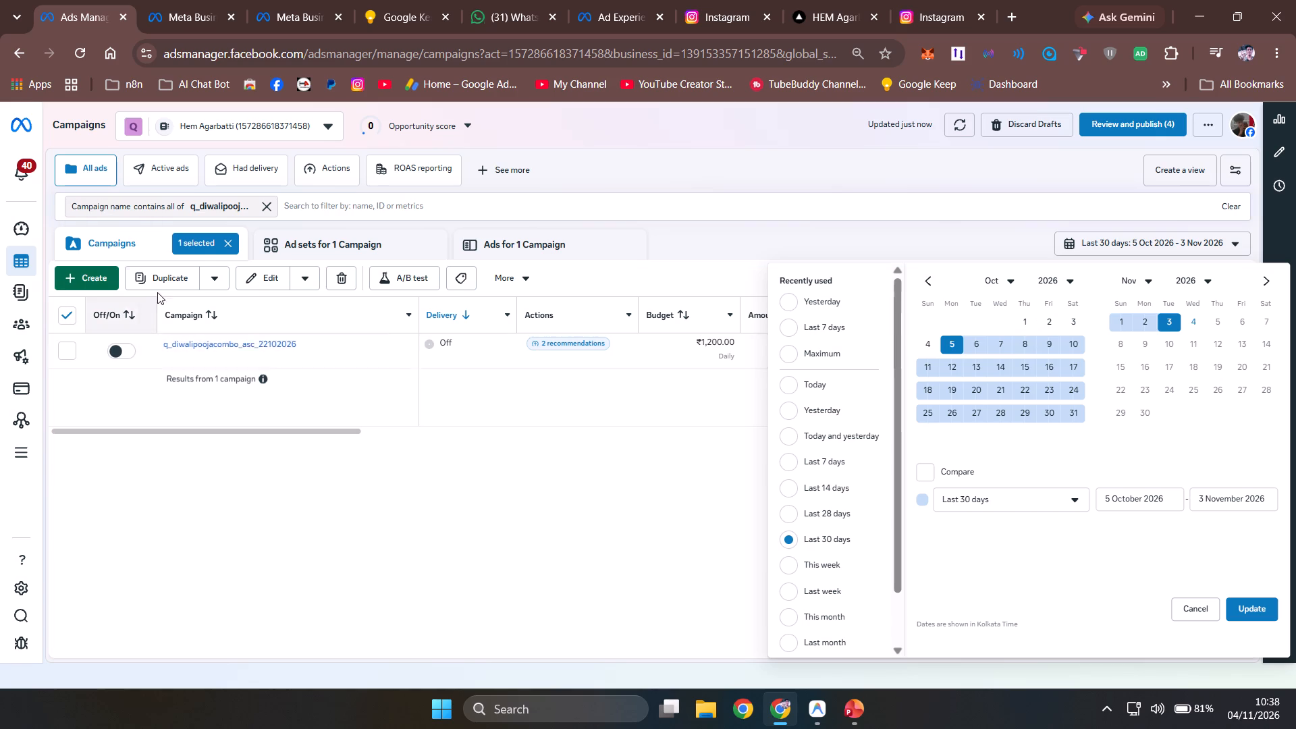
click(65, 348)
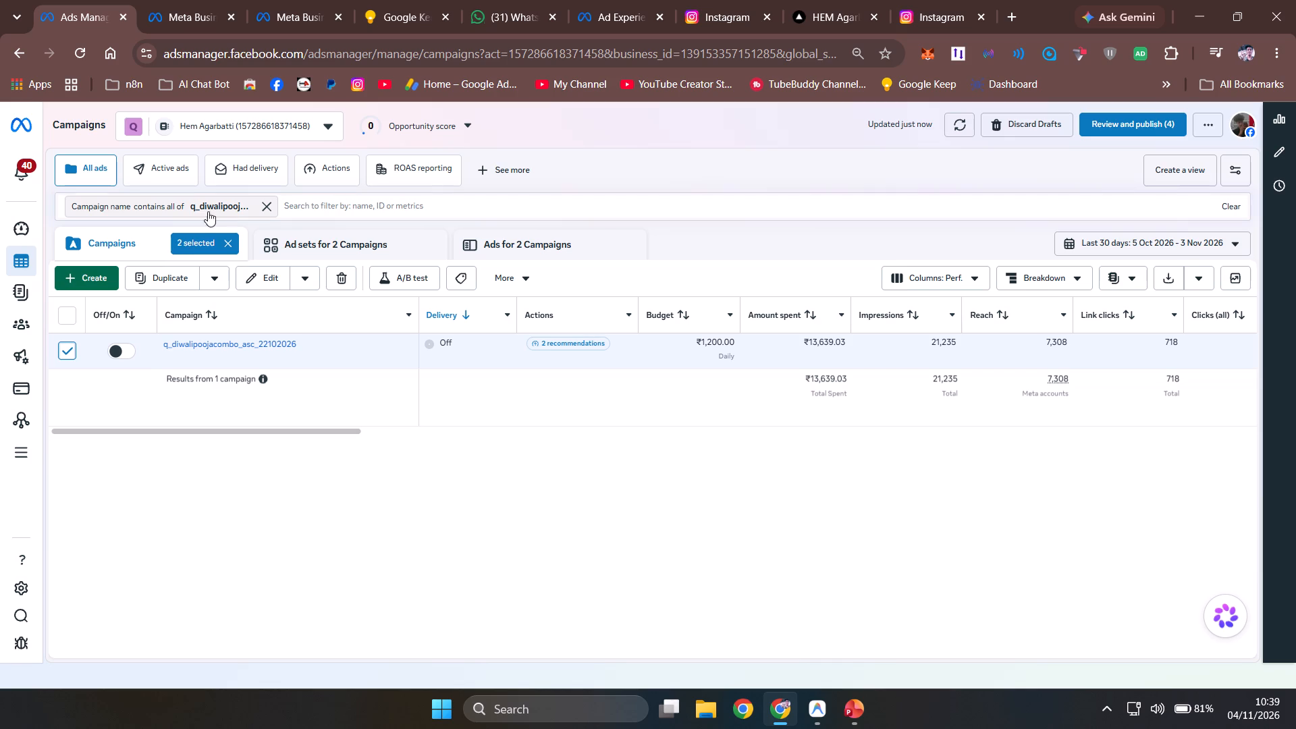
Clear the campaign name filter and select only the q_diwalicampaign_19102026 campaign.
click(263, 202)
click(477, 488)
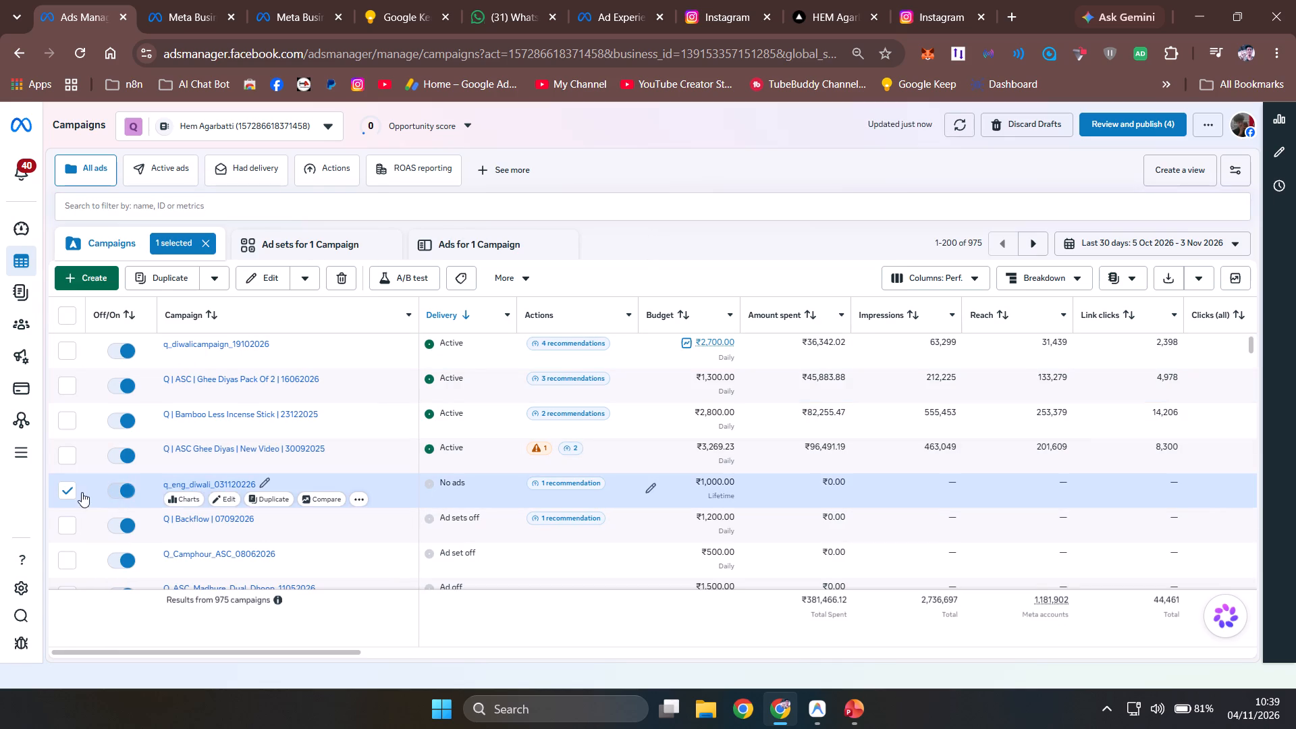
click(61, 350)
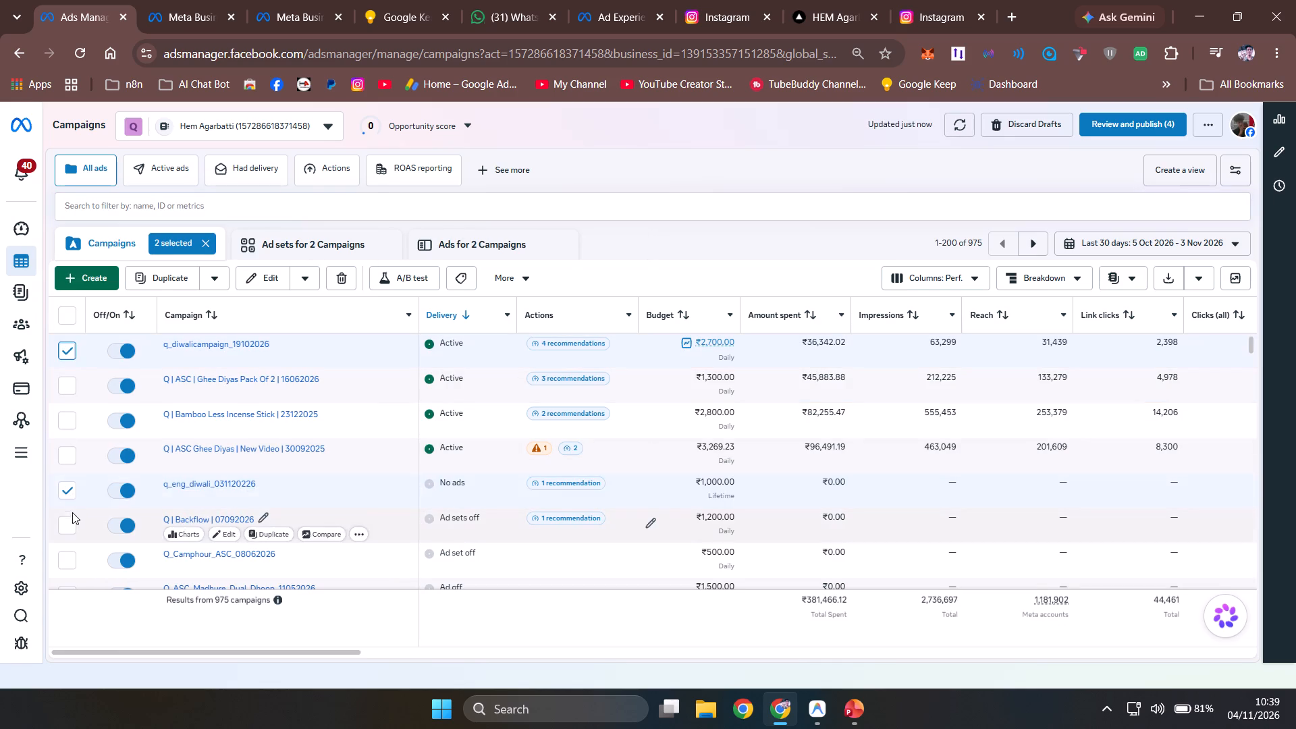
click(67, 495)
Scan the unfiltered campaign list for the remaining Diwali campaigns.
scroll(227, 503, down, 1)
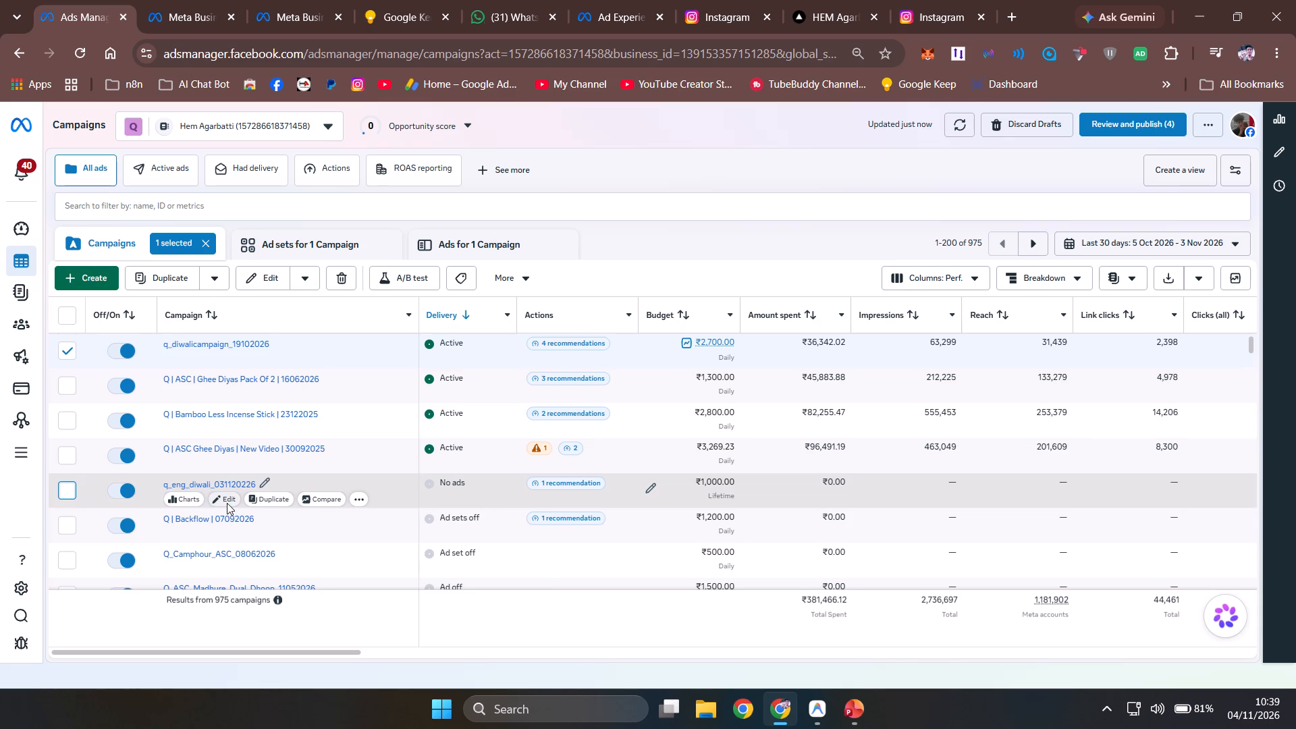
scroll(227, 503, up, 3)
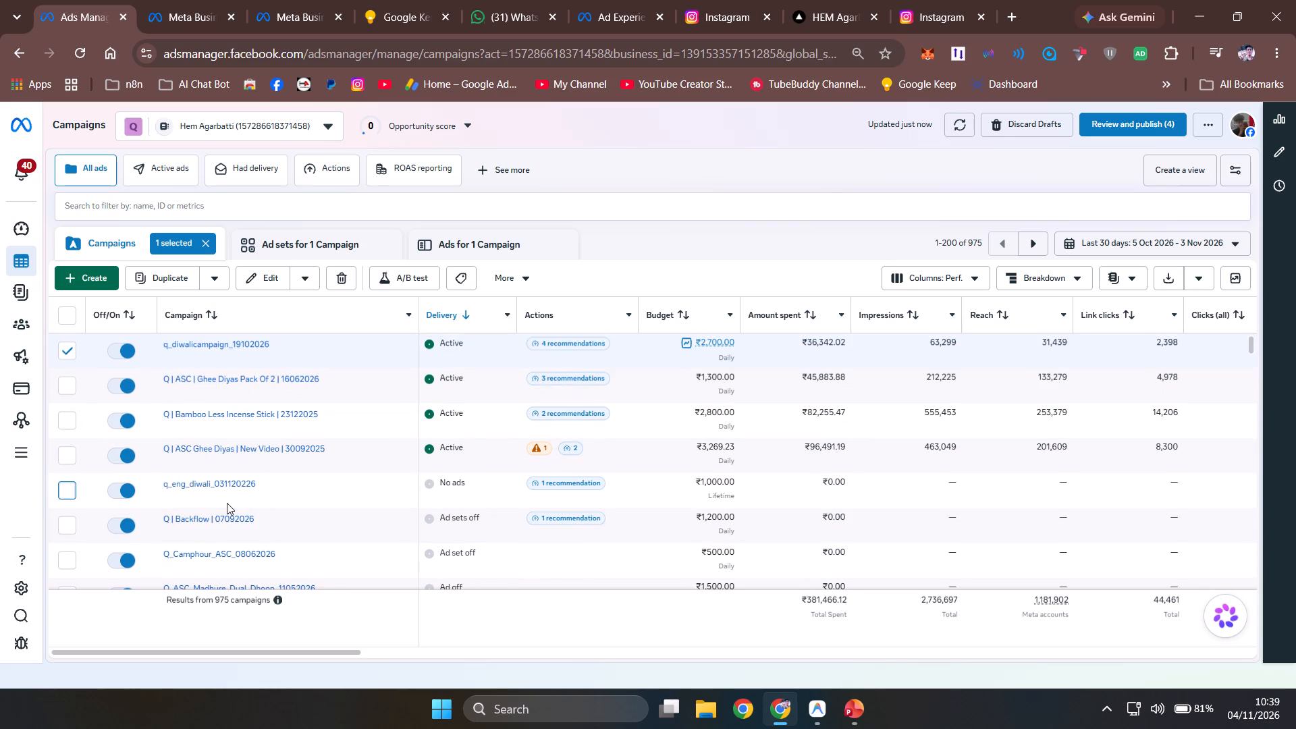
scroll(227, 503, down, 6)
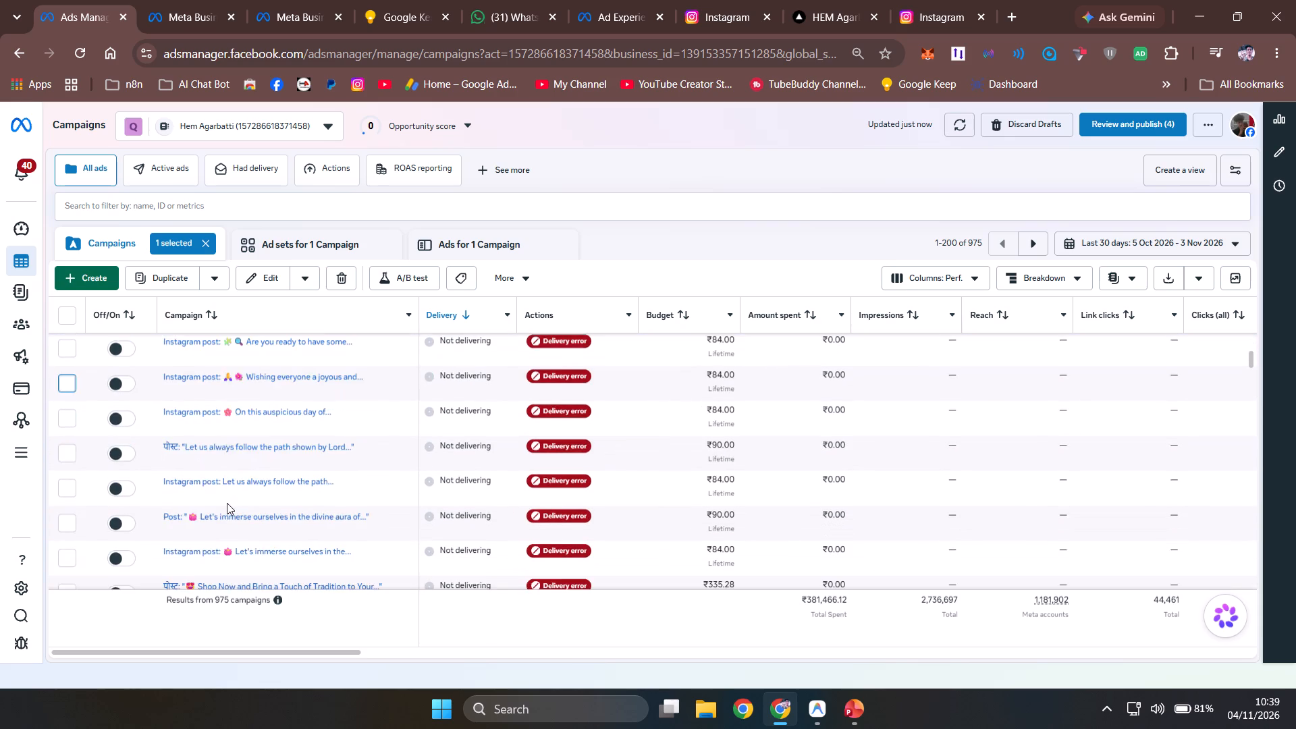
scroll(227, 503, down, 11)
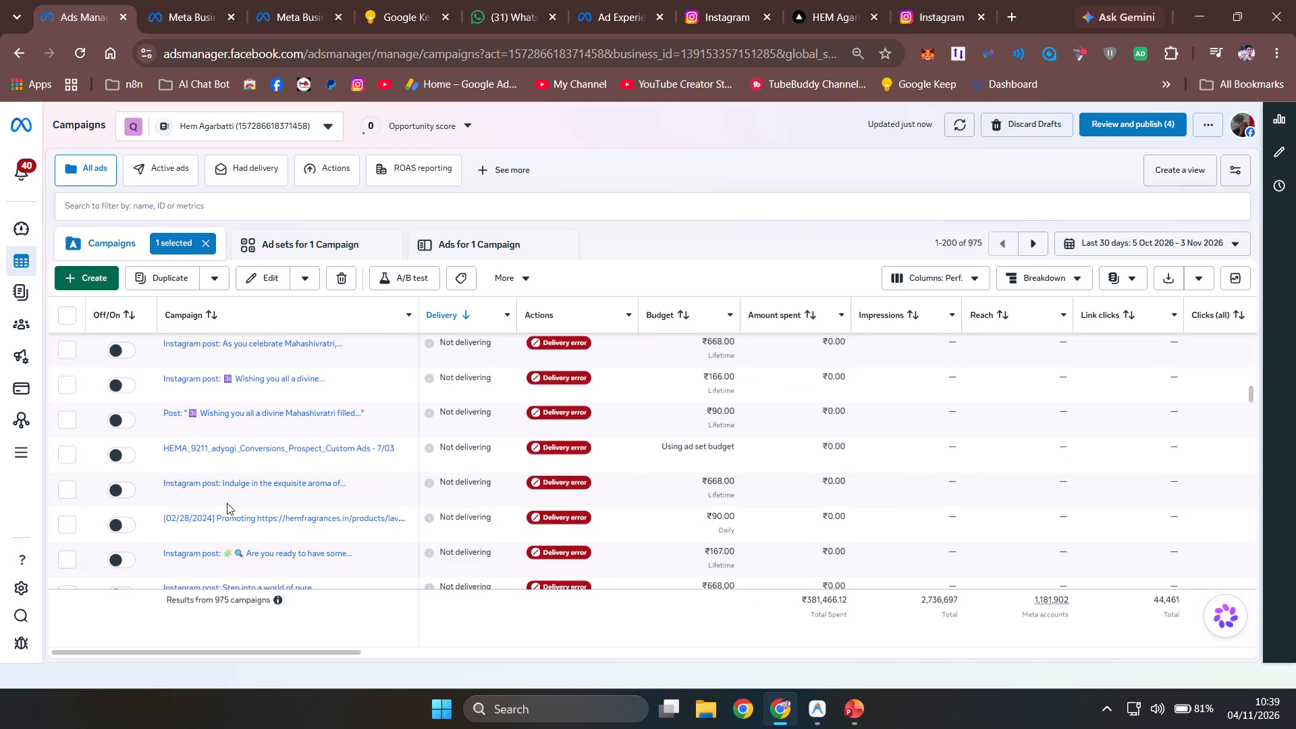
scroll(227, 503, down, 5)
Search the loaded campaign list page for "diwali" and scan down through the campaign names.
key(ctrl+f)
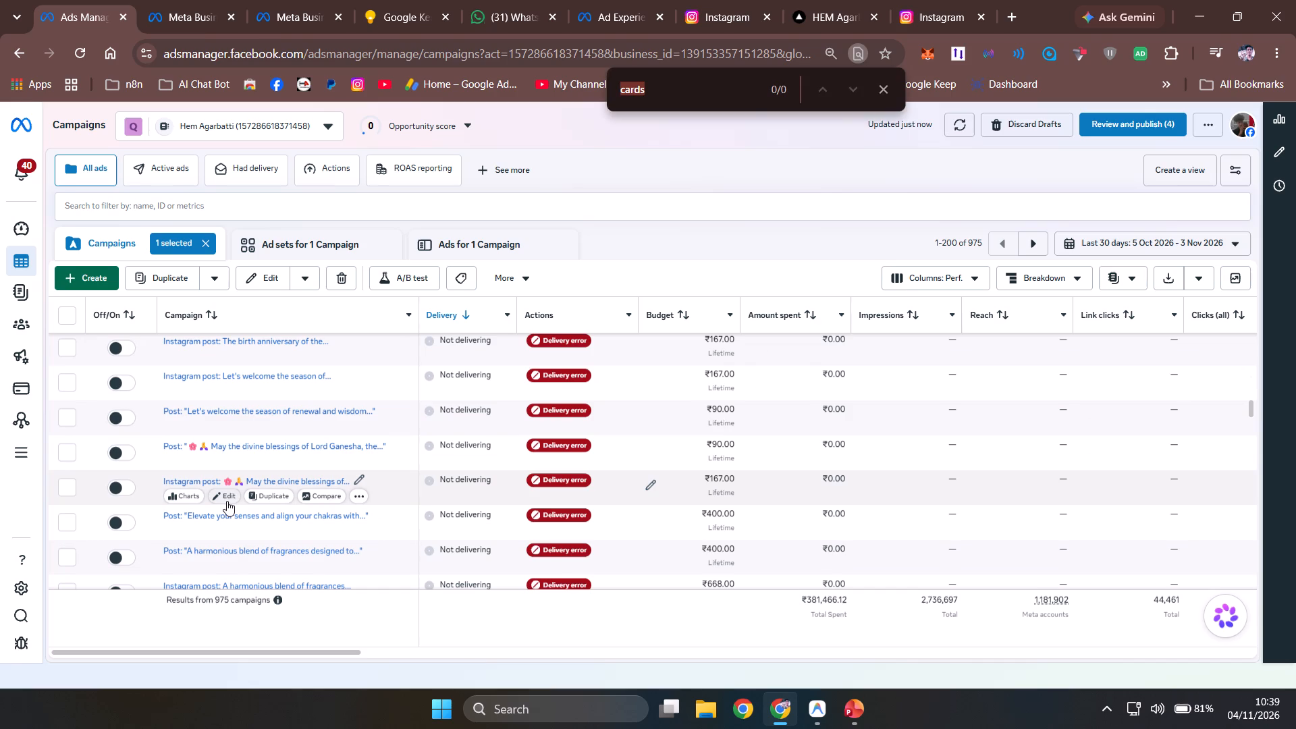
text(diwali)
key(Return)
key(Return)
scroll(202, 514, down, 9)
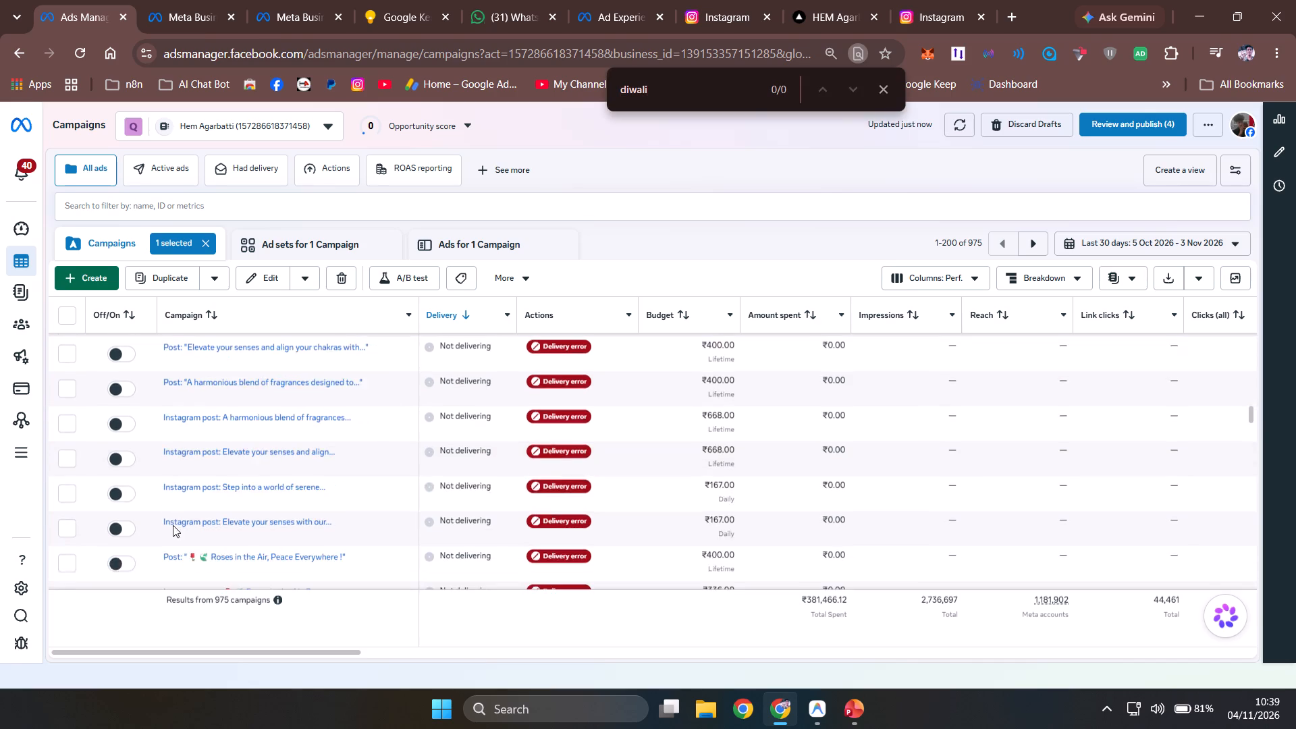
scroll(173, 525, down, 9)
scroll(231, 535, down, 20)
scroll(231, 535, down, 3)
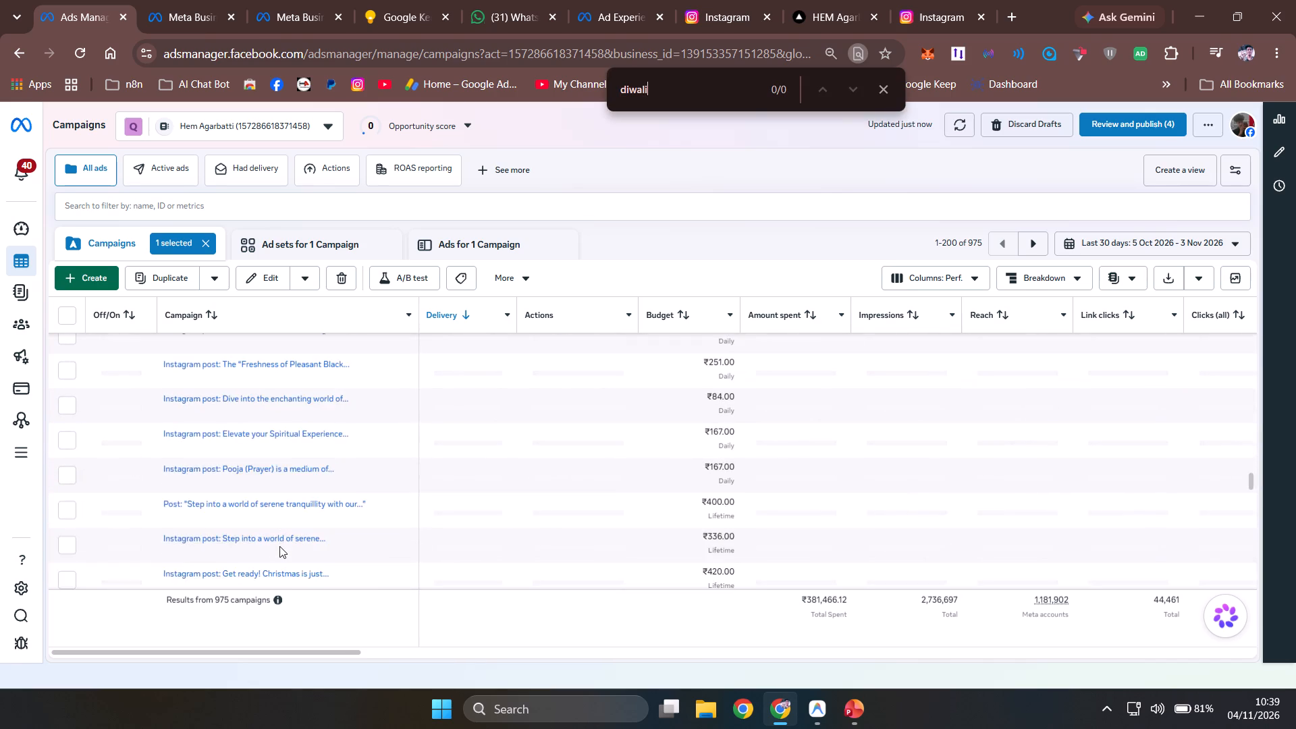
scroll(279, 546, down, 20)
scroll(279, 546, down, 20)
scroll(279, 546, down, 5)
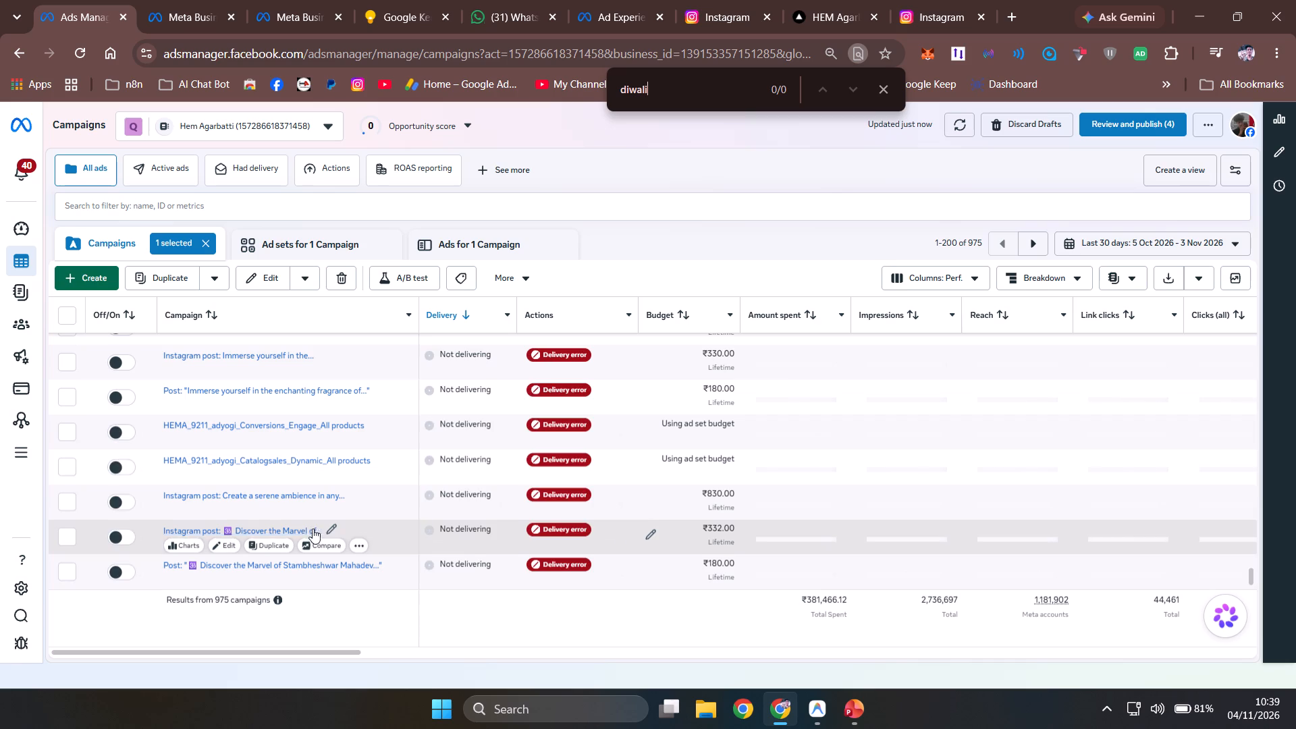
scroll(313, 529, down, 18)
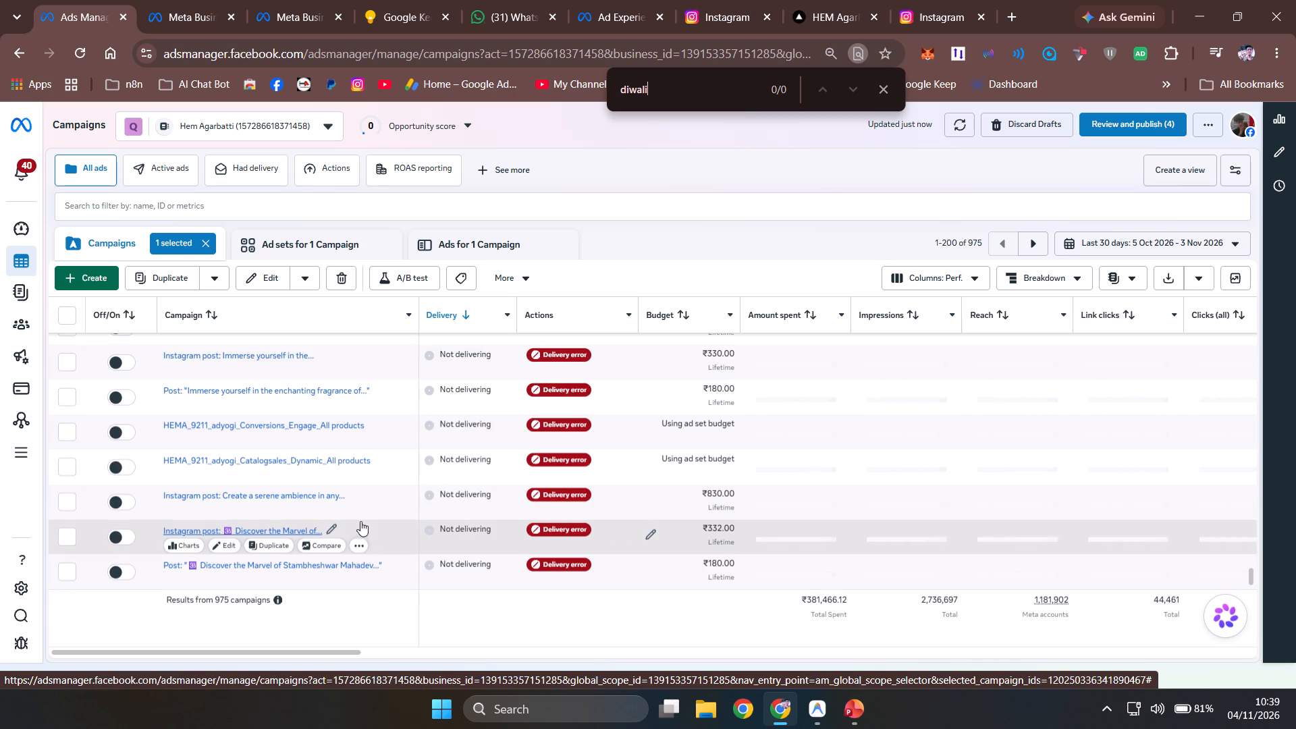
scroll(351, 502, down, 2)
Scan back up to the start of the campaign list, examining the active and recent campaigns for Diwali ones.
scroll(351, 502, up, 8)
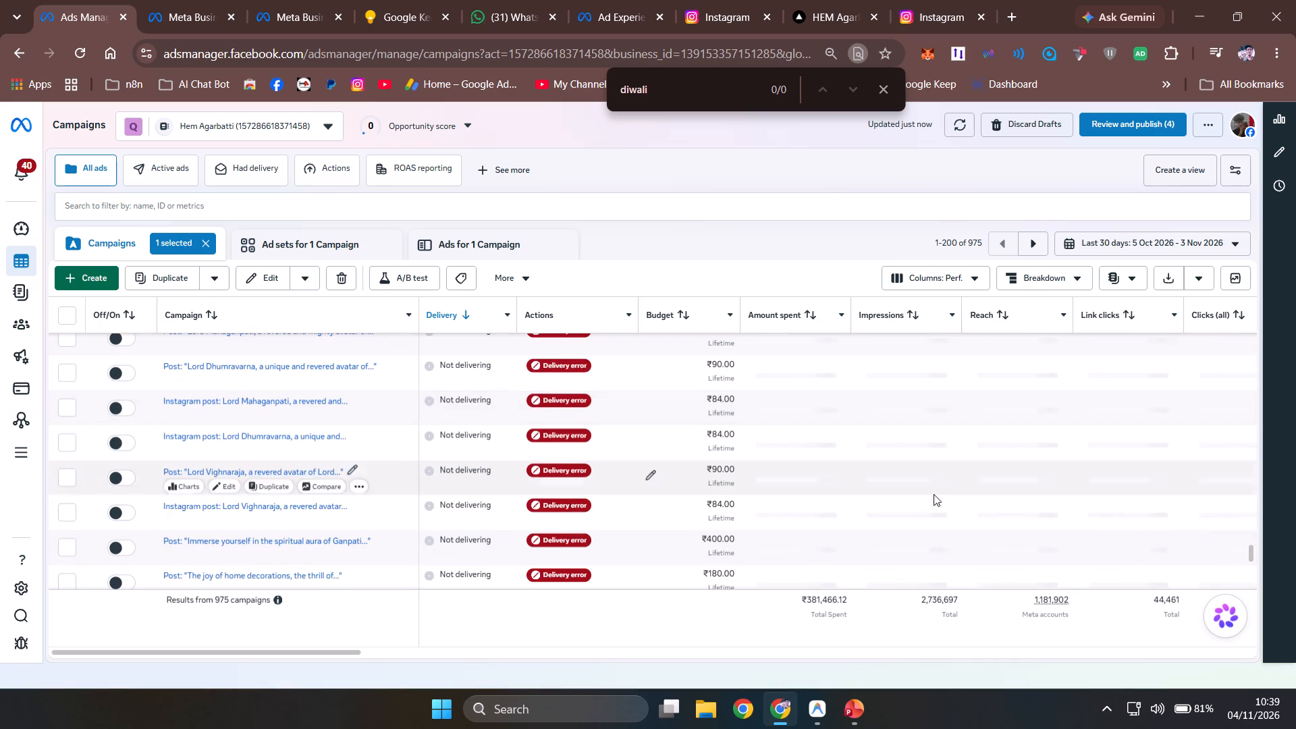
drag(1253, 551, 1257, 331)
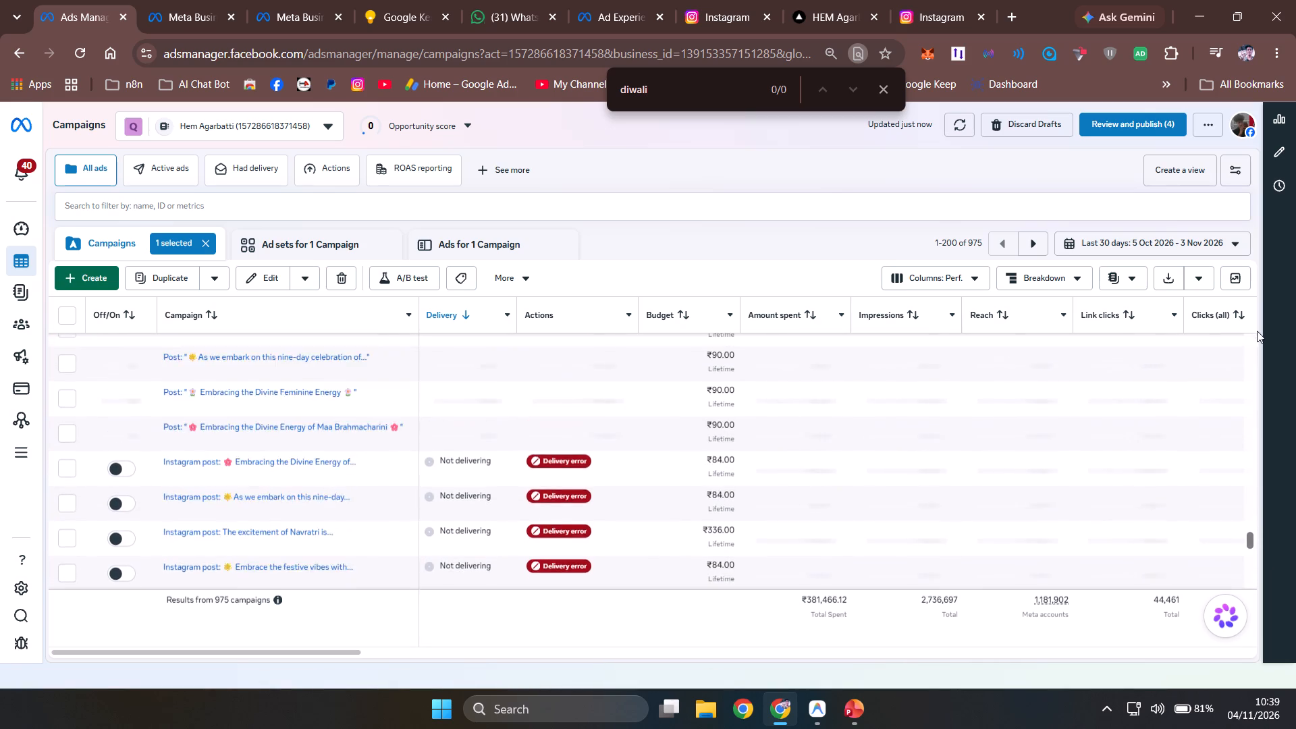
drag(1257, 331, 1256, 324)
drag(1253, 529, 1252, 529)
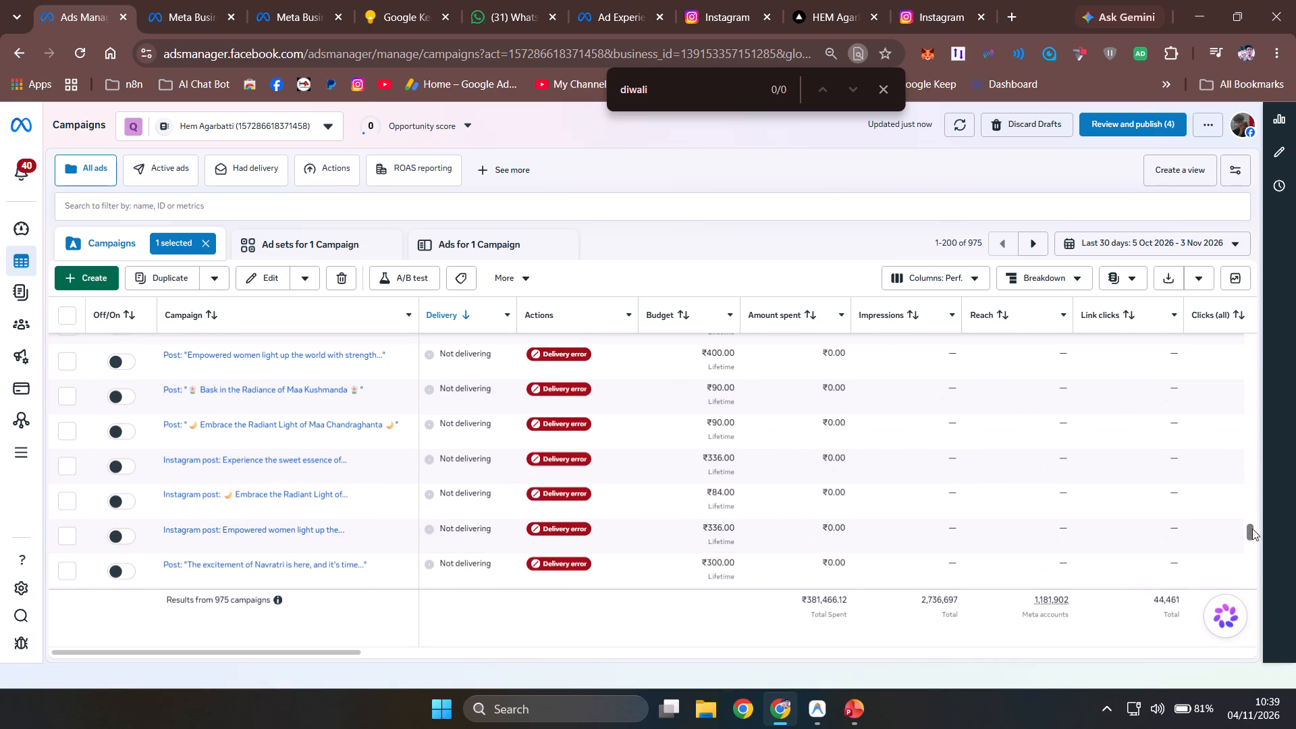
drag(1252, 529, 1239, 400)
scroll(148, 513, up, 10)
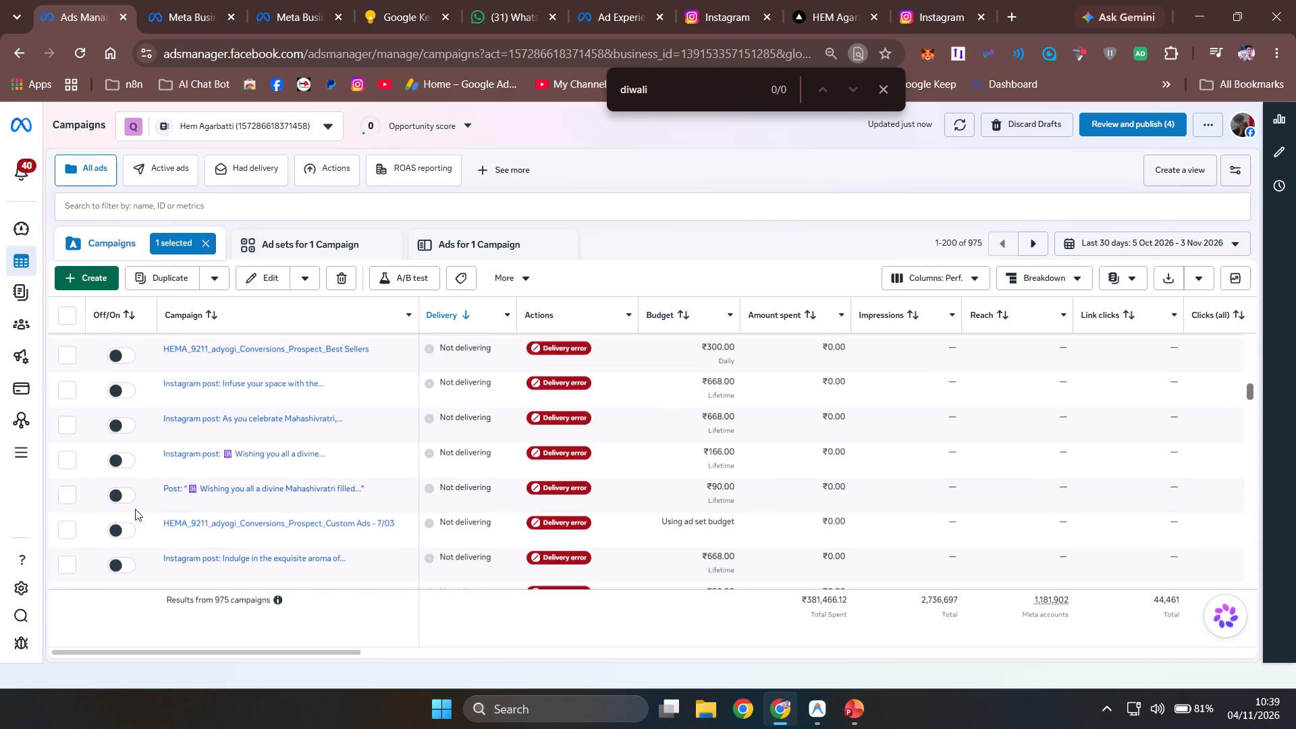
scroll(145, 504, up, 6)
scroll(205, 481, up, 9)
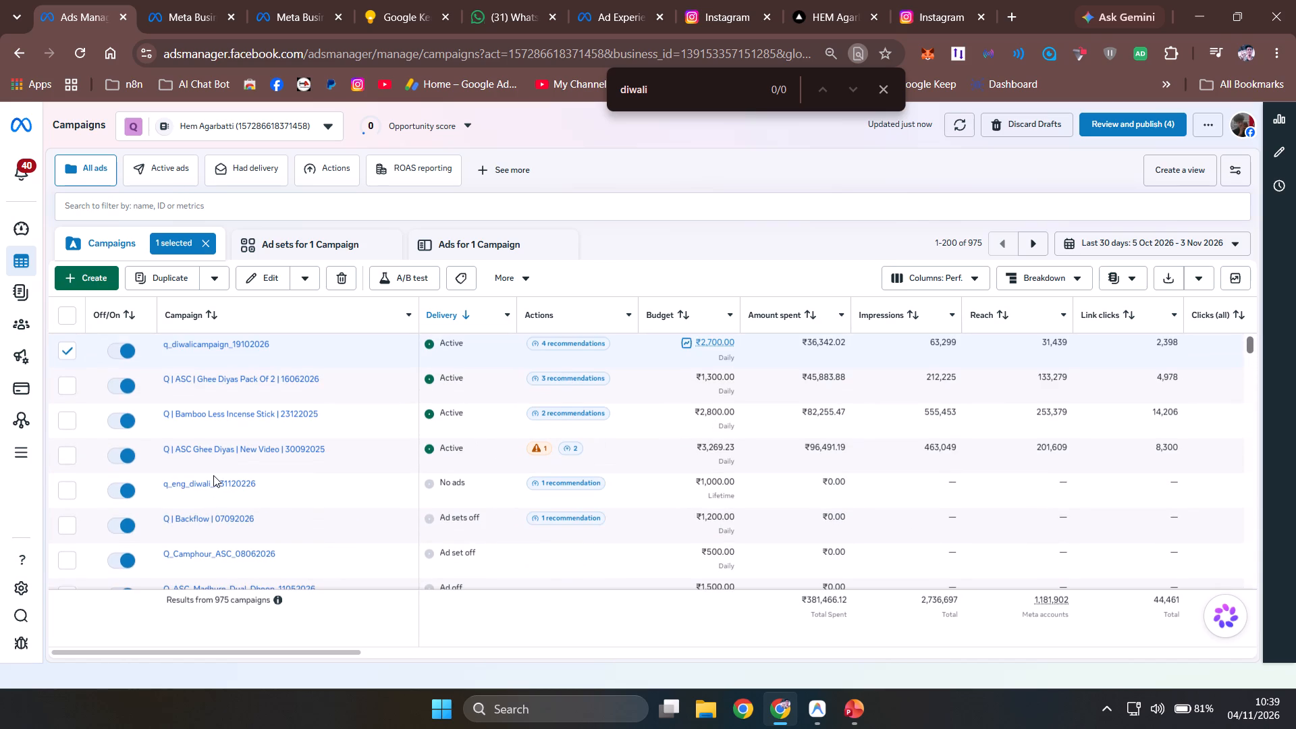
scroll(213, 475, down, 6)
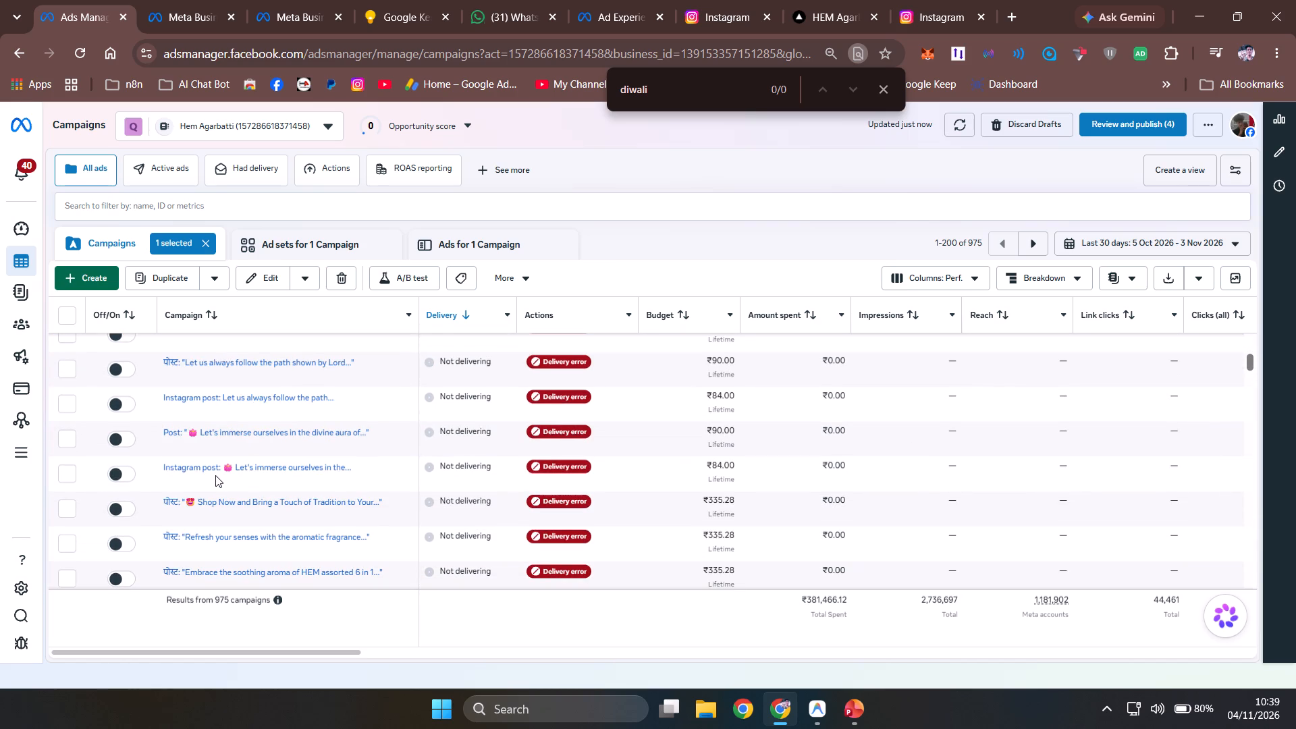
scroll(215, 475, up, 4)
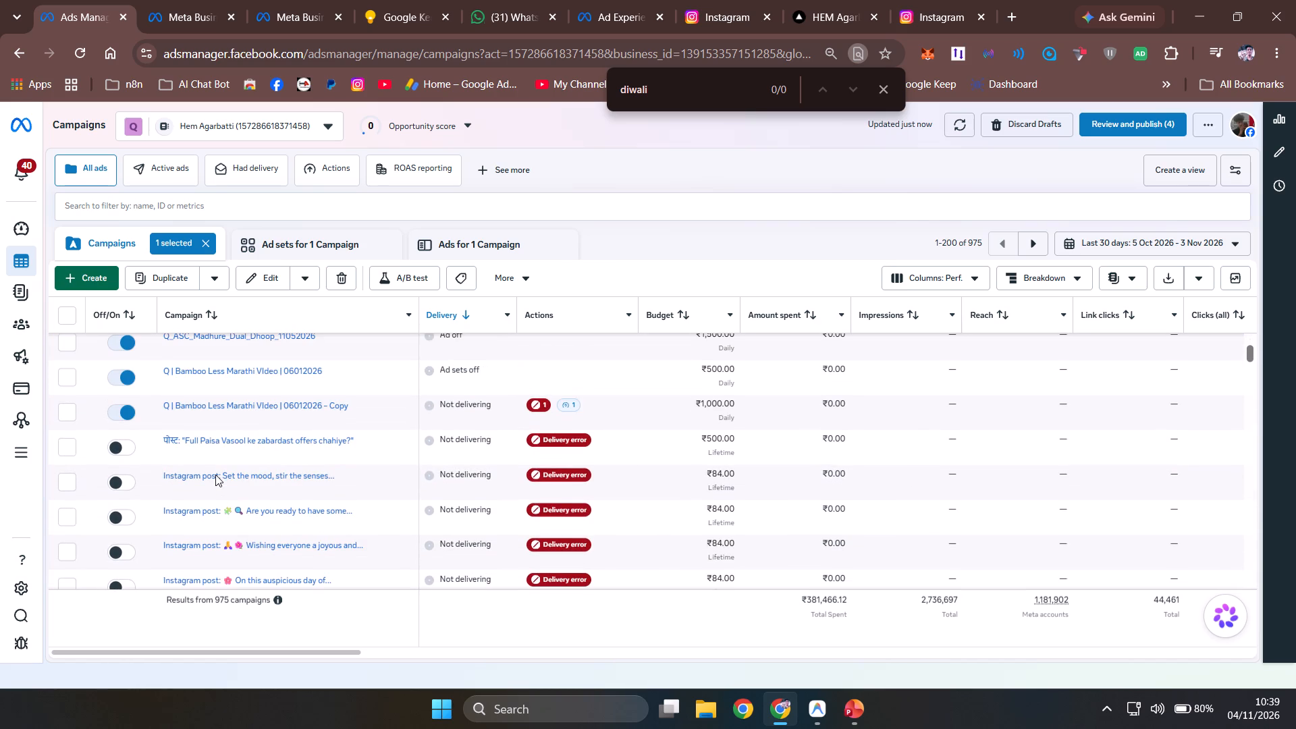
scroll(215, 475, up, 1)
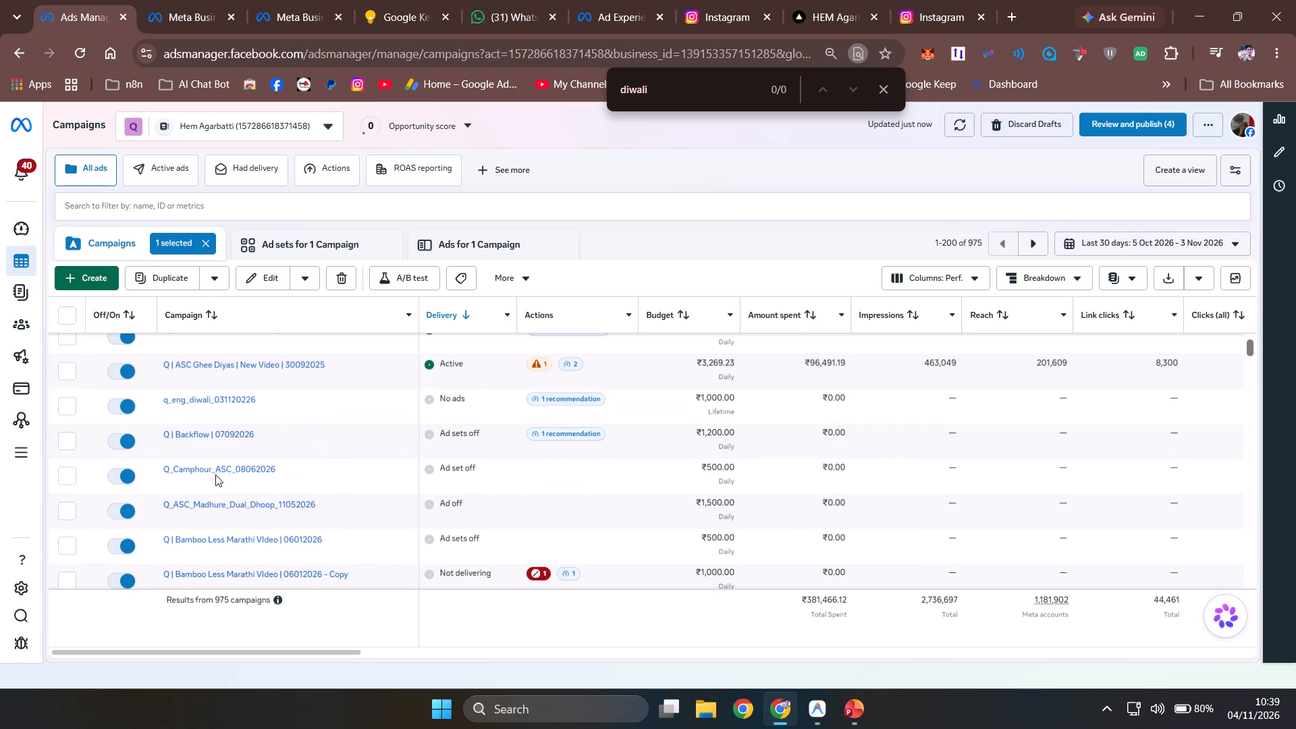
scroll(215, 475, up, 1)
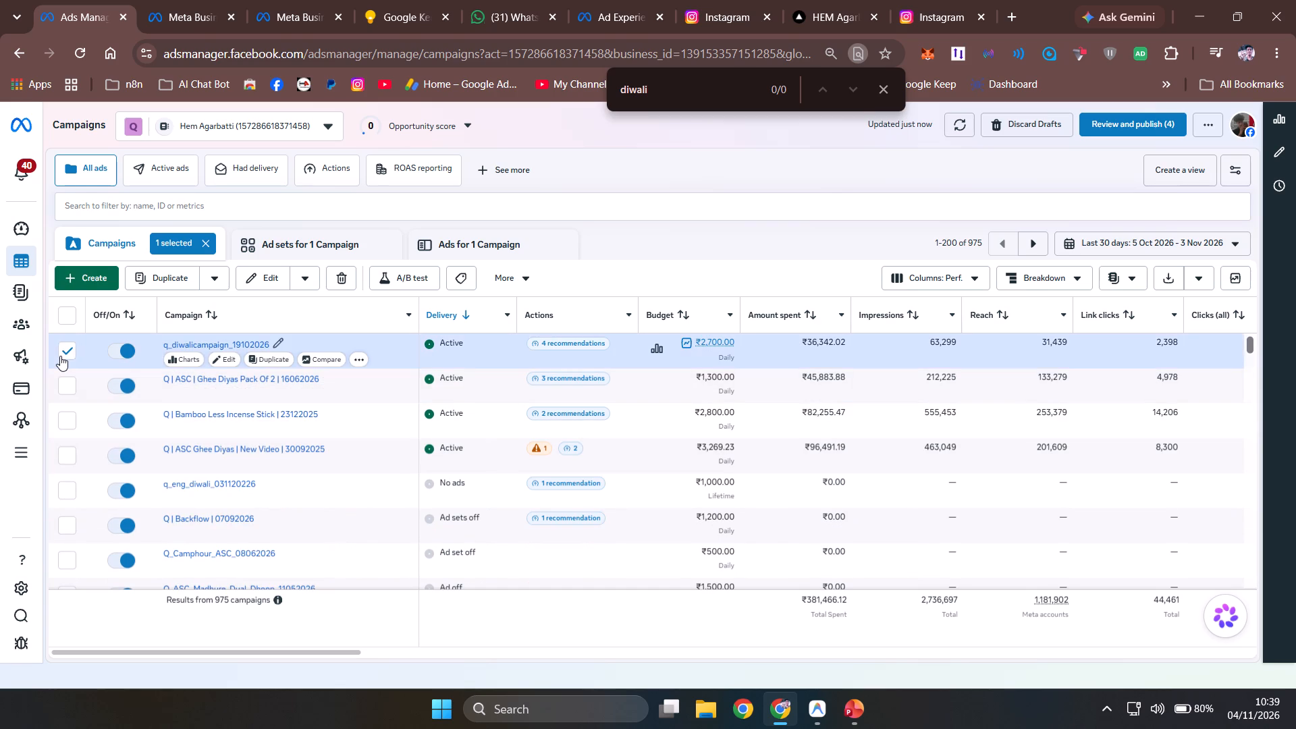
Deselect the q_diwalicampaign_19102026 campaign.
click(60, 356)
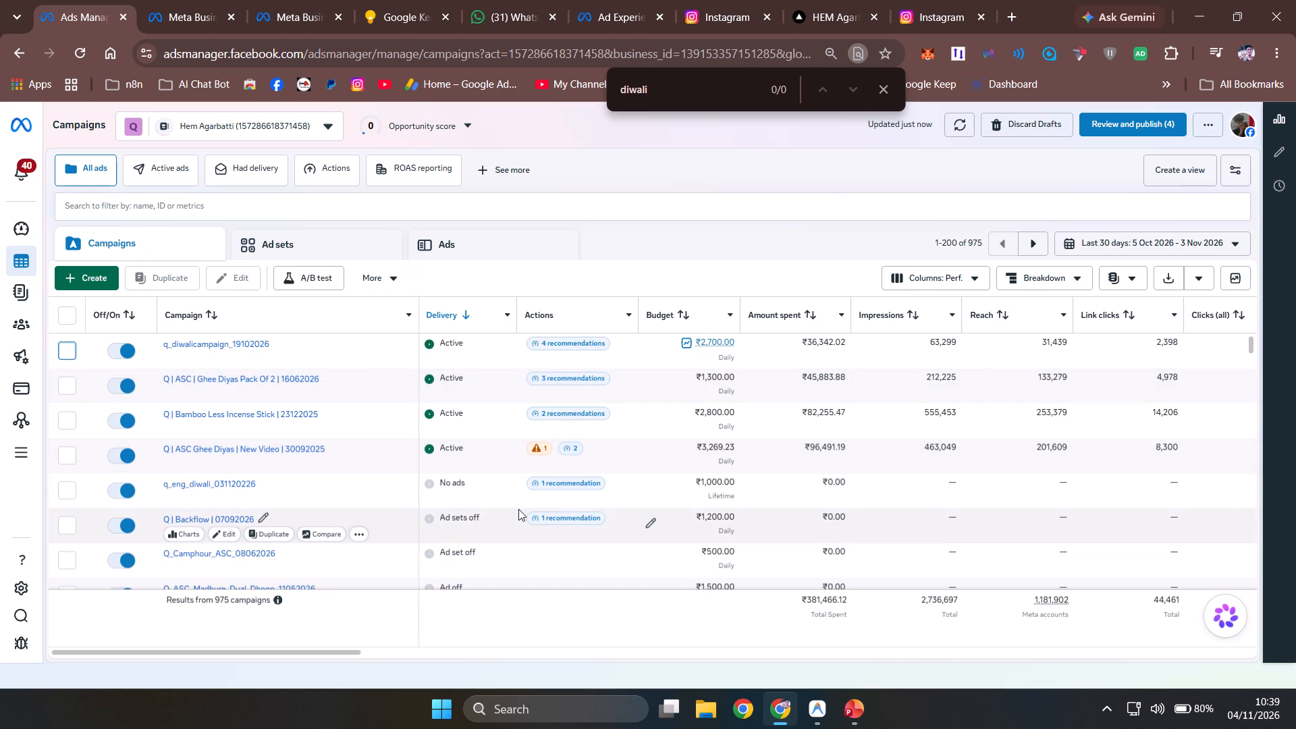
Search the campaigns for "diwali" and filter the list to q_diwalipoojacombo_asc_22102026.
click(149, 201)
text(diwali)
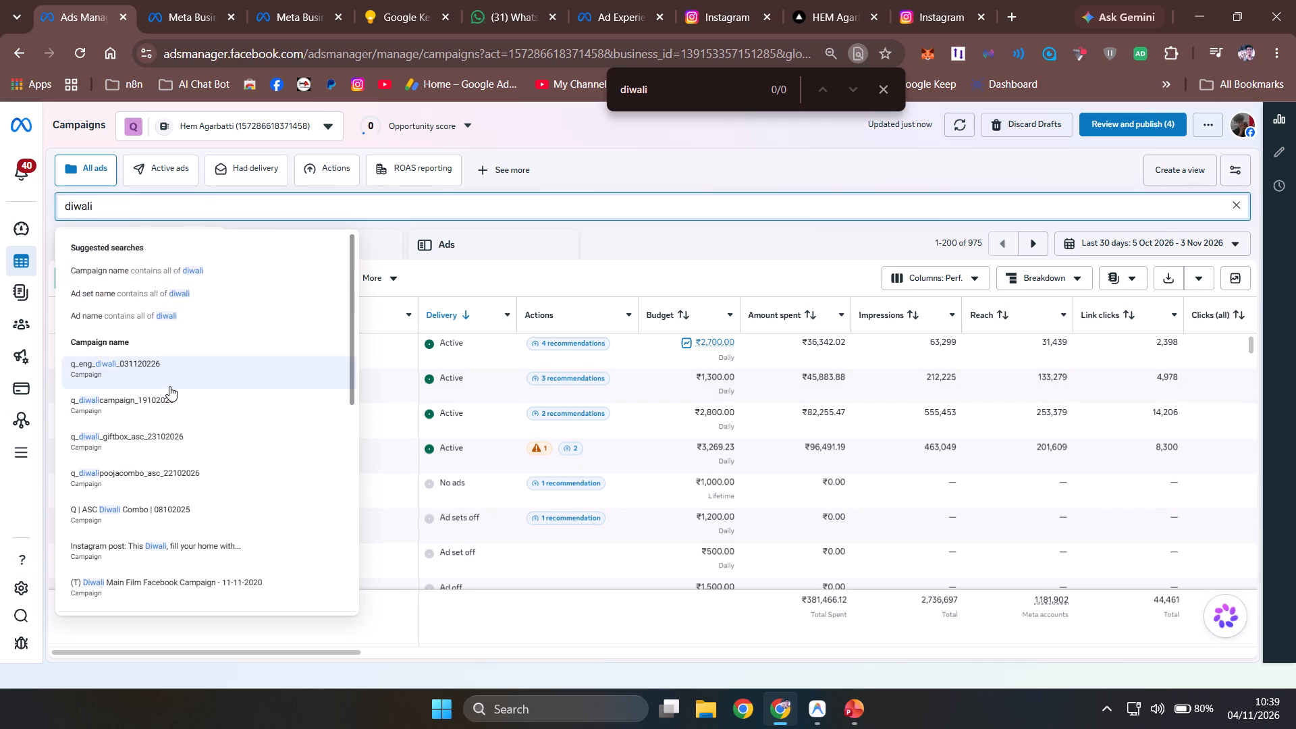
click(171, 477)
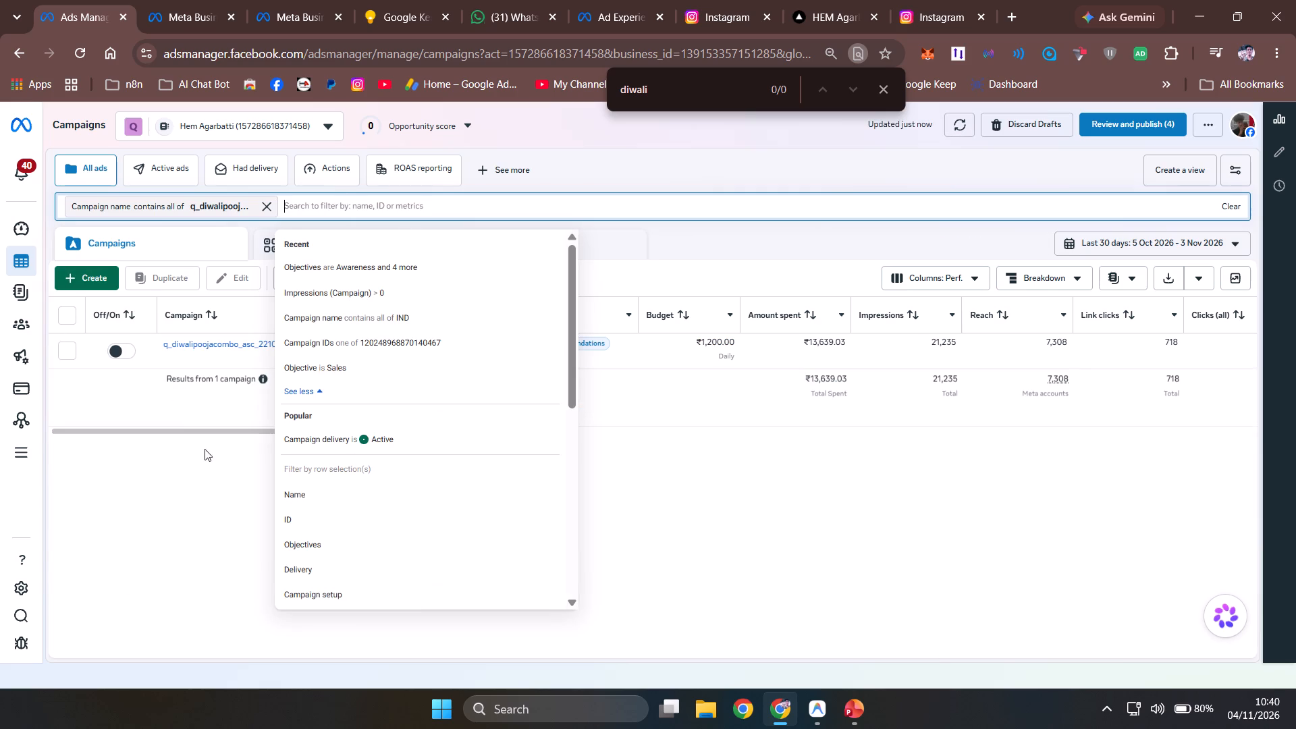
click(228, 483)
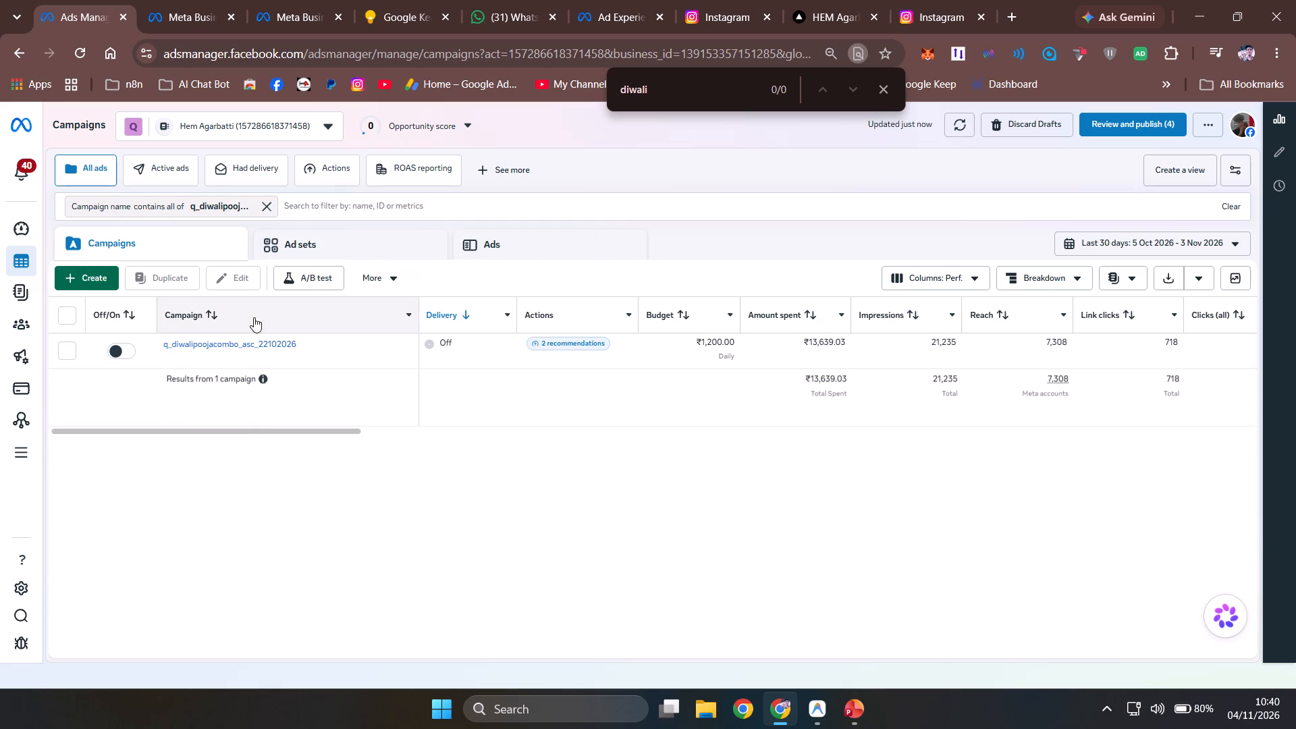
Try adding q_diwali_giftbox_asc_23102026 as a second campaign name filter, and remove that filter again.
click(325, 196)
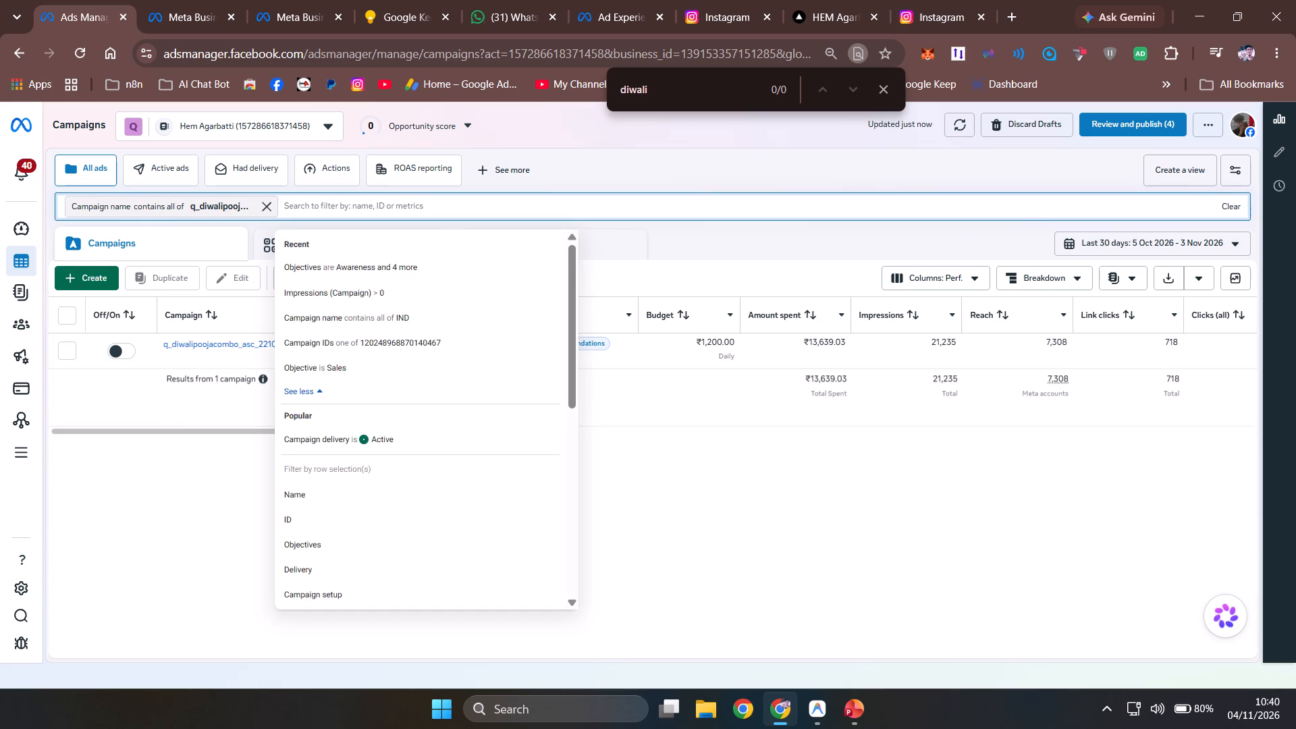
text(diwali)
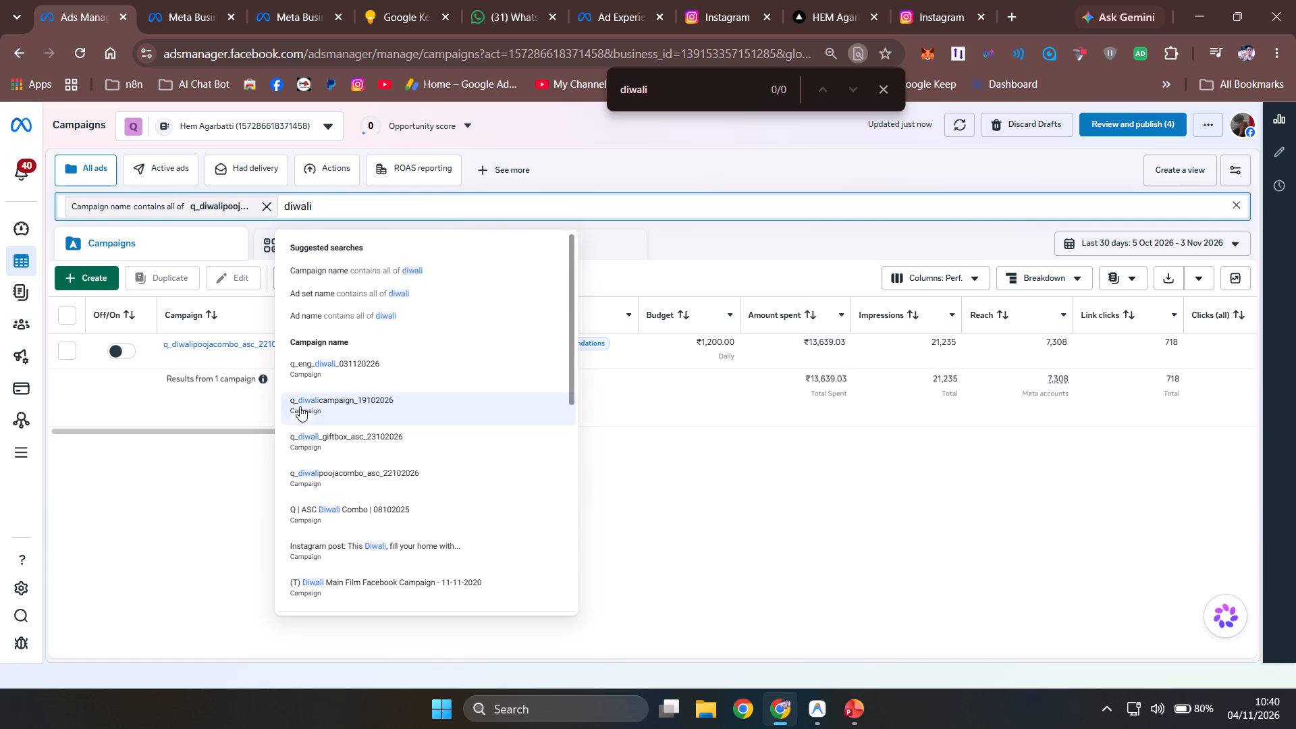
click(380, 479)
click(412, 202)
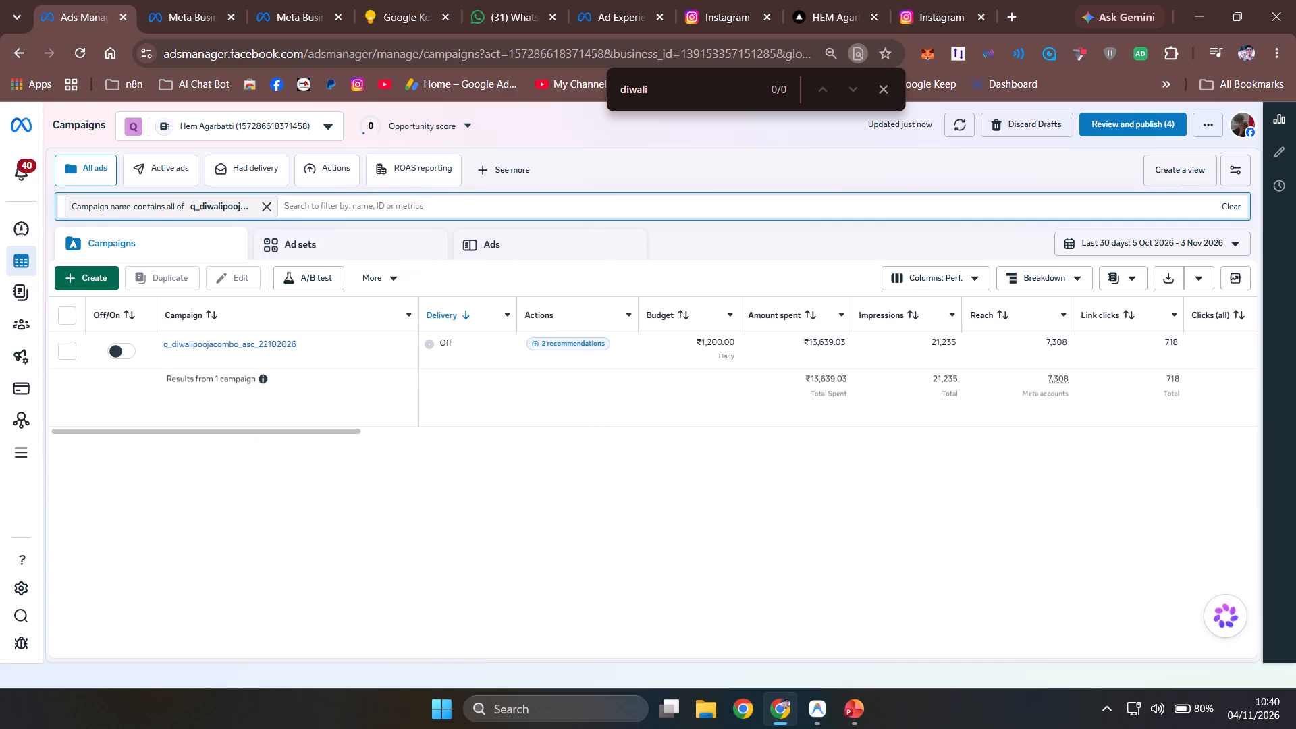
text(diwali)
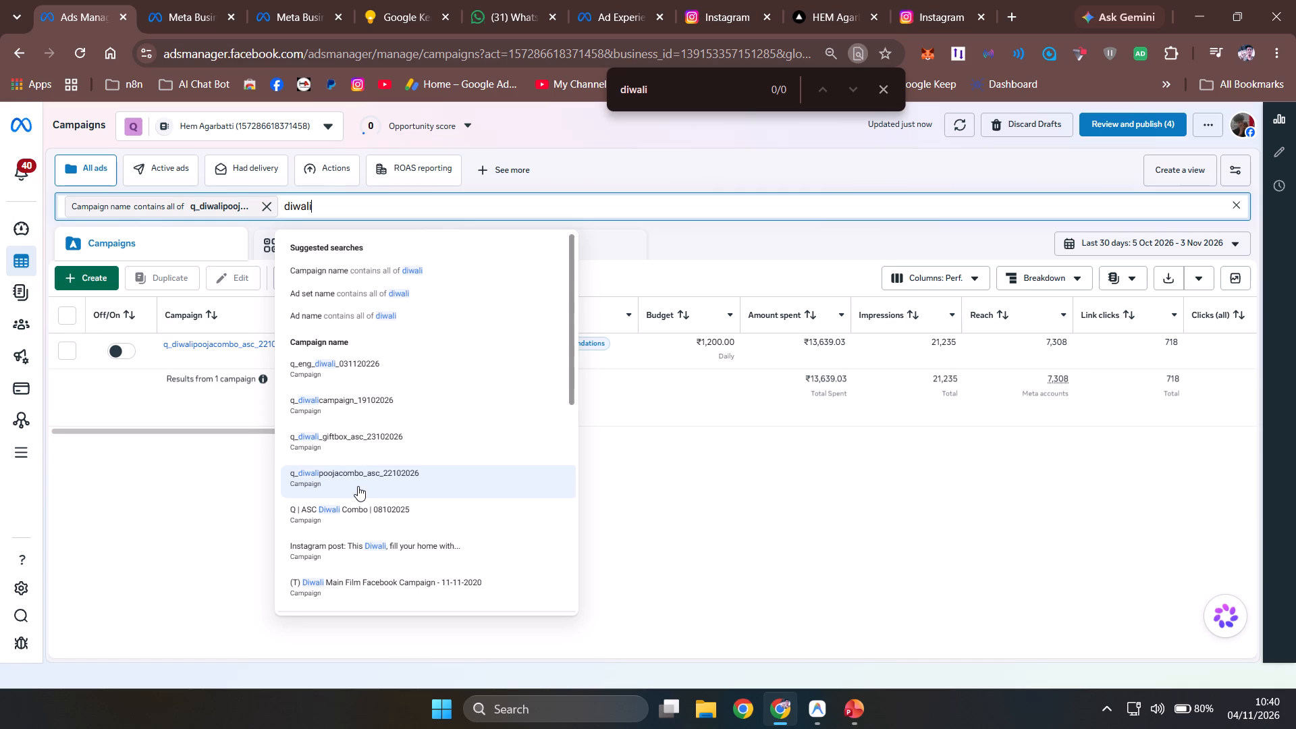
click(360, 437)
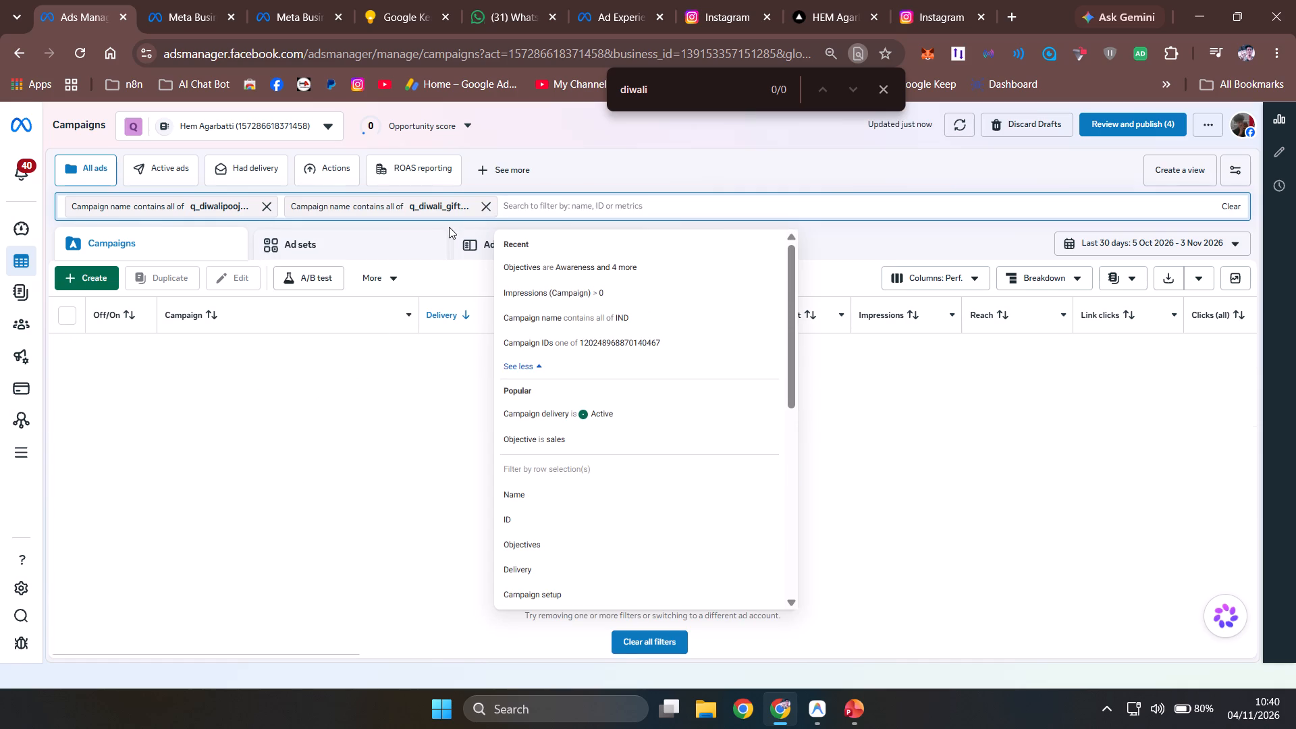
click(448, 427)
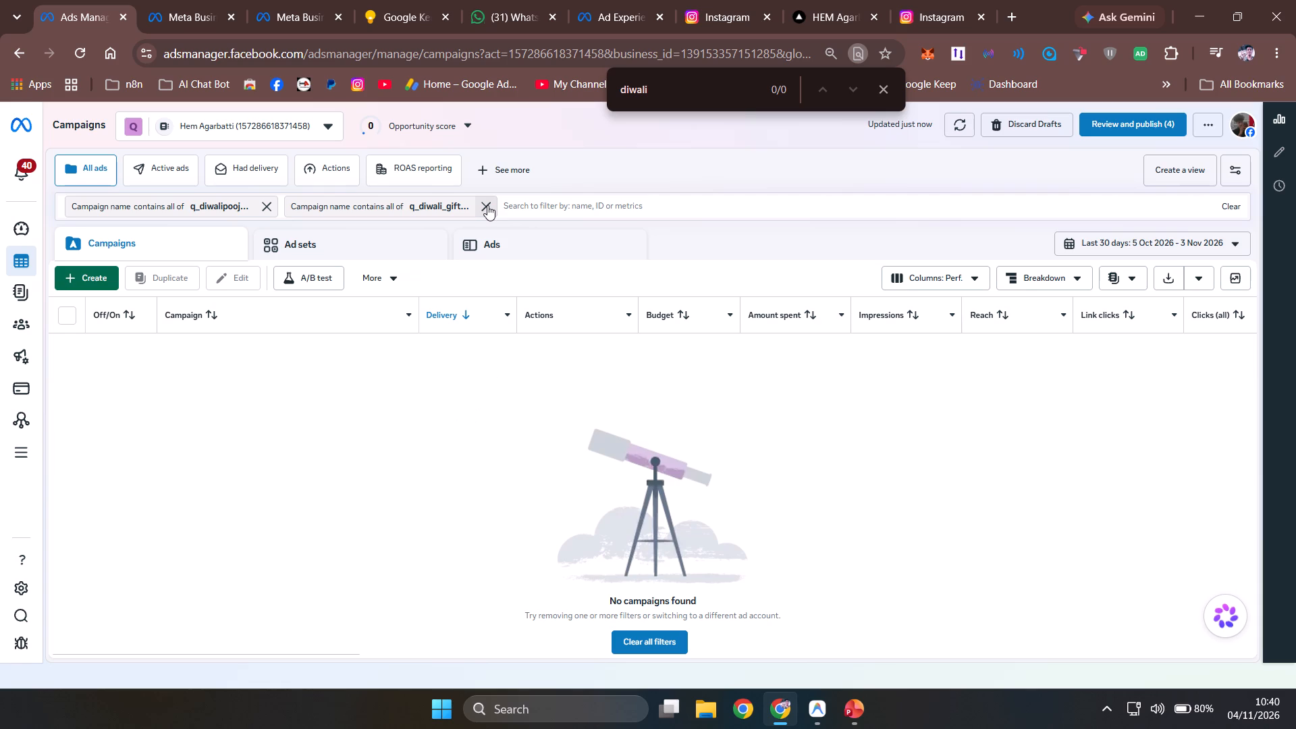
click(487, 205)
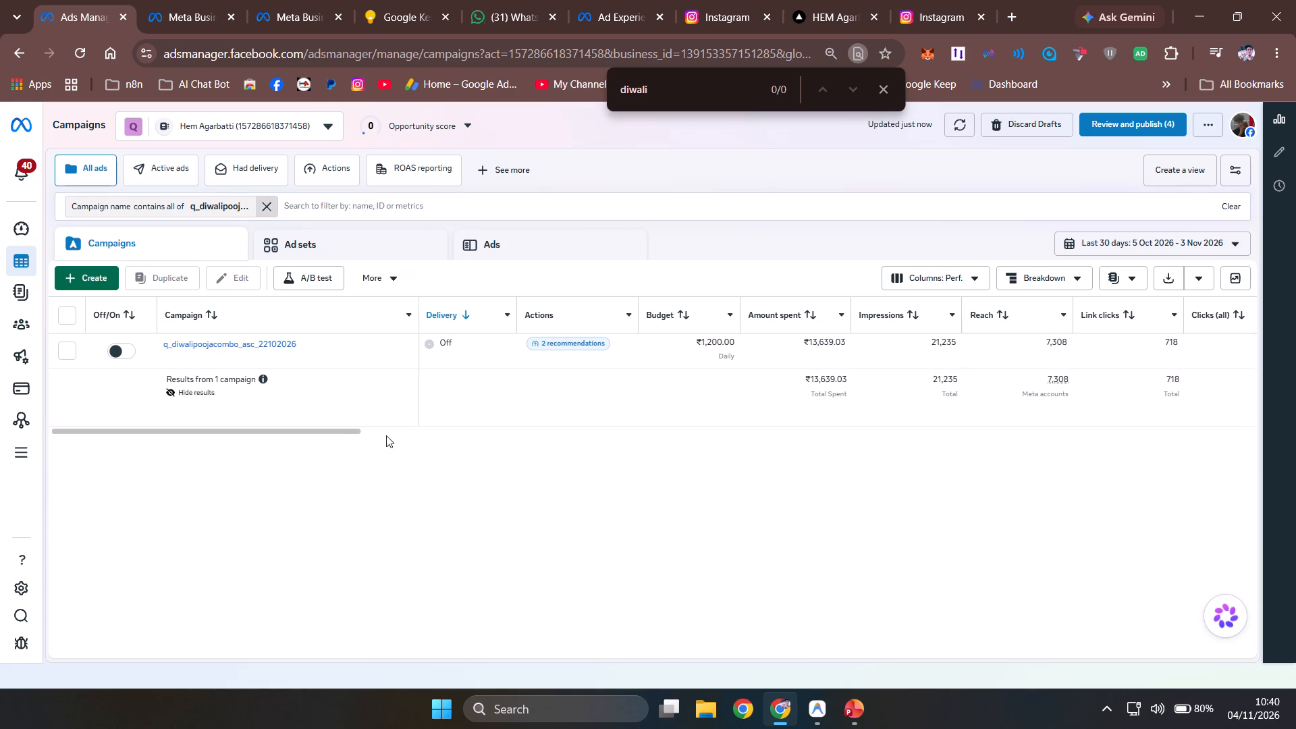
Review the performance columns of q_diwalipoojacombo_asc_22102026 and copy its CPM value.
drag(325, 435, 434, 445)
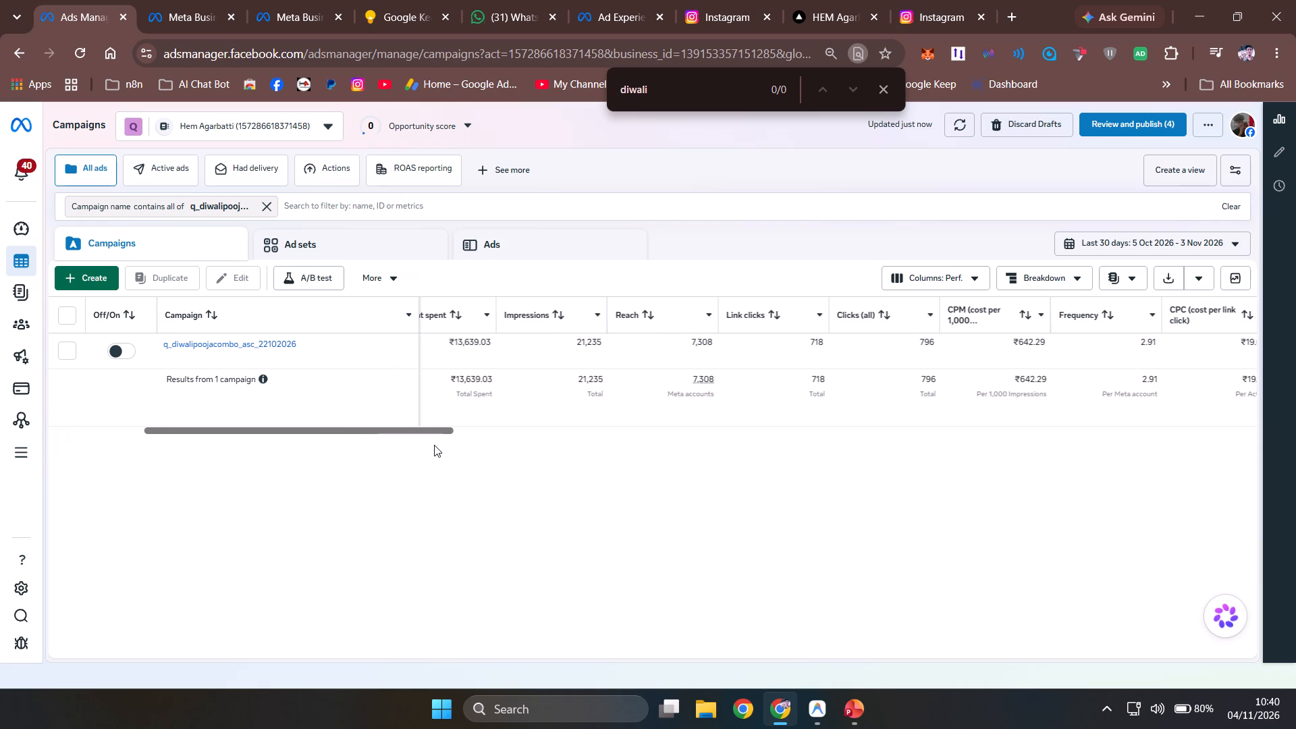
drag(434, 445, 693, 464)
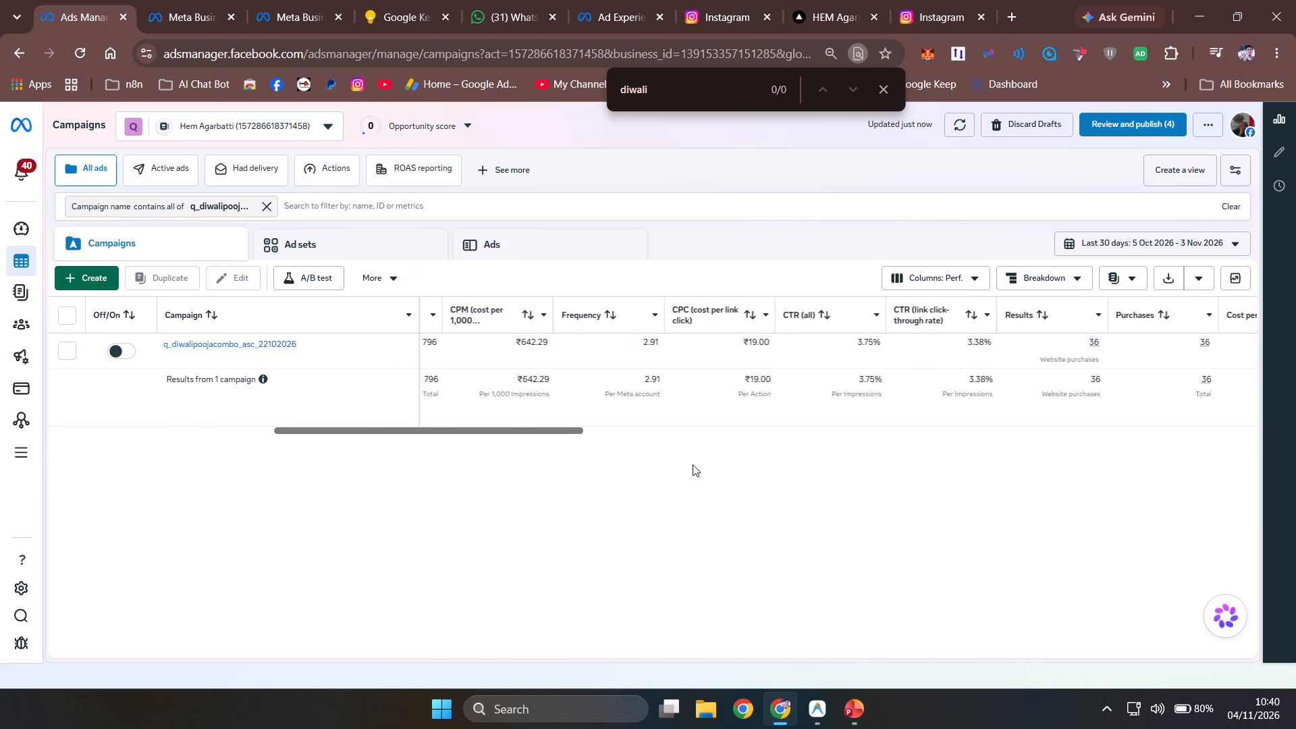
drag(693, 464, 687, 468)
click(655, 487)
click(653, 489)
double_click(560, 377)
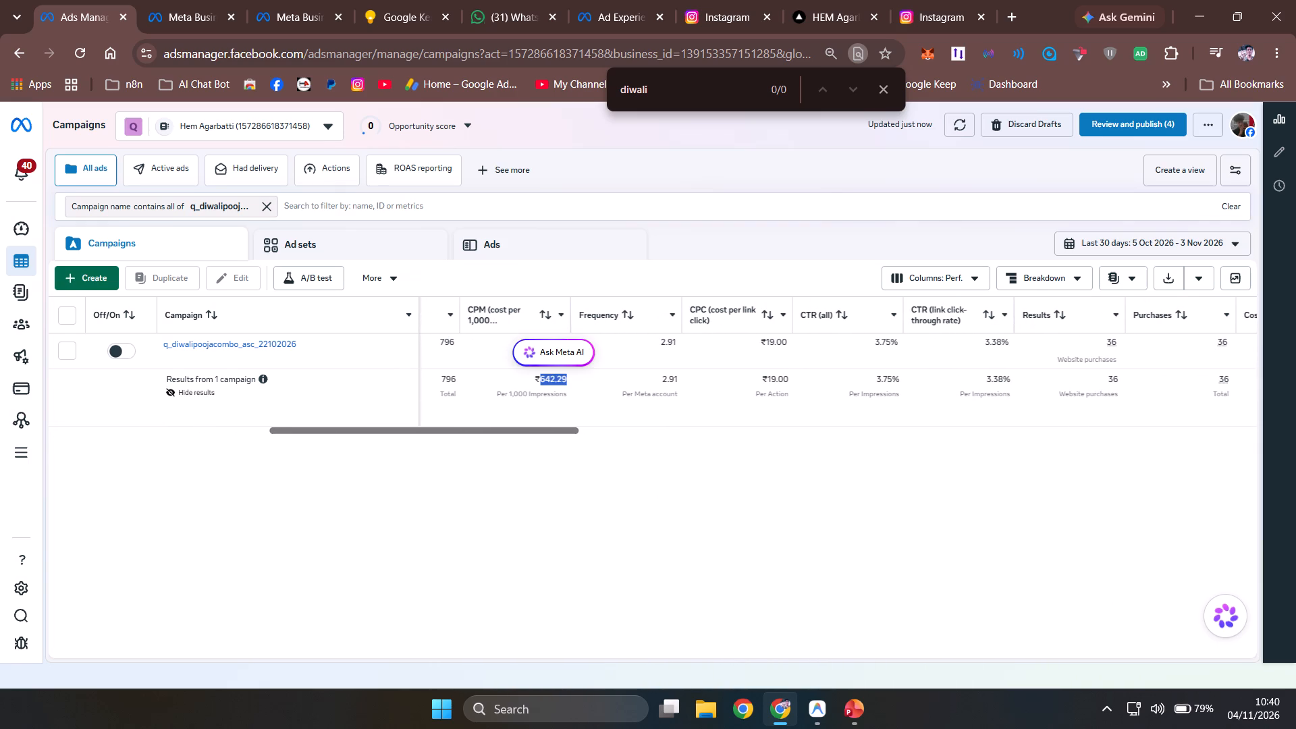
key(ctrl+c)
key(ctrl+c)
key(ctrl+c)
Clear the q_diwalipoojacombo_asc_22102026 name filter to return to the full campaign list.
click(261, 207)
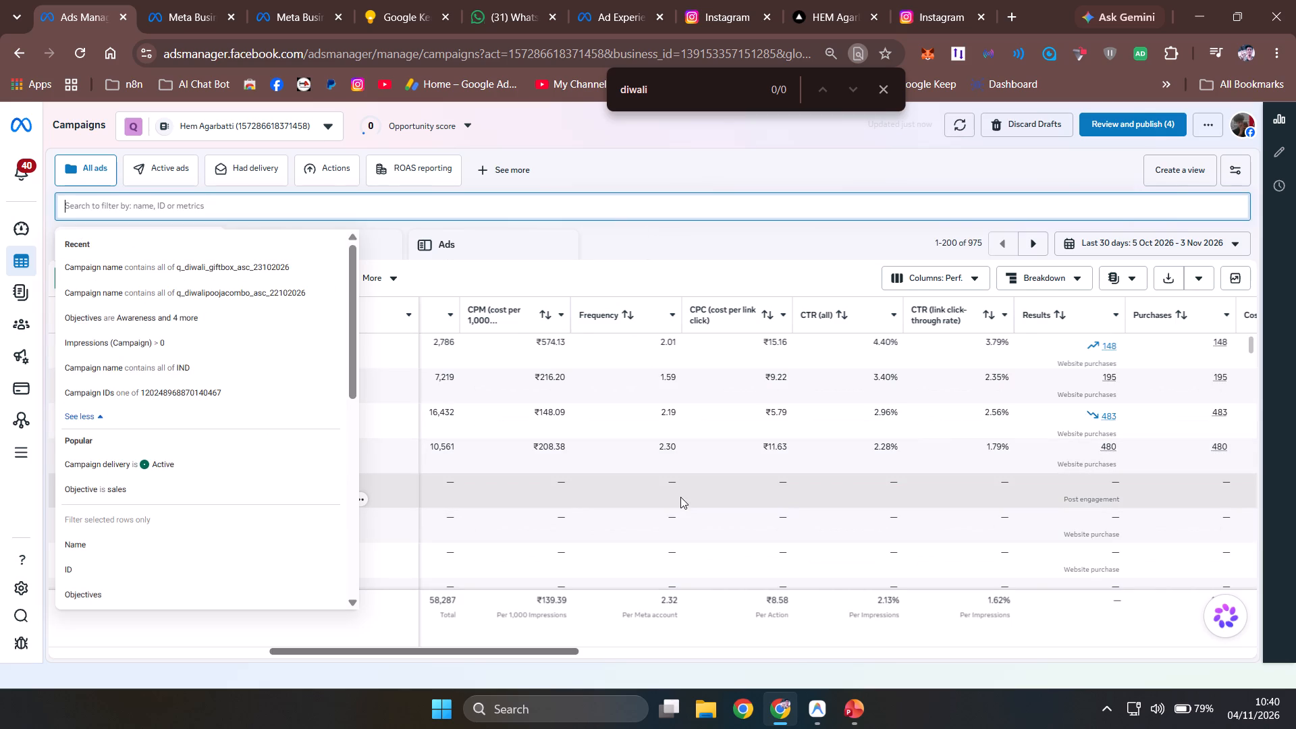
scroll(732, 497, up, 7)
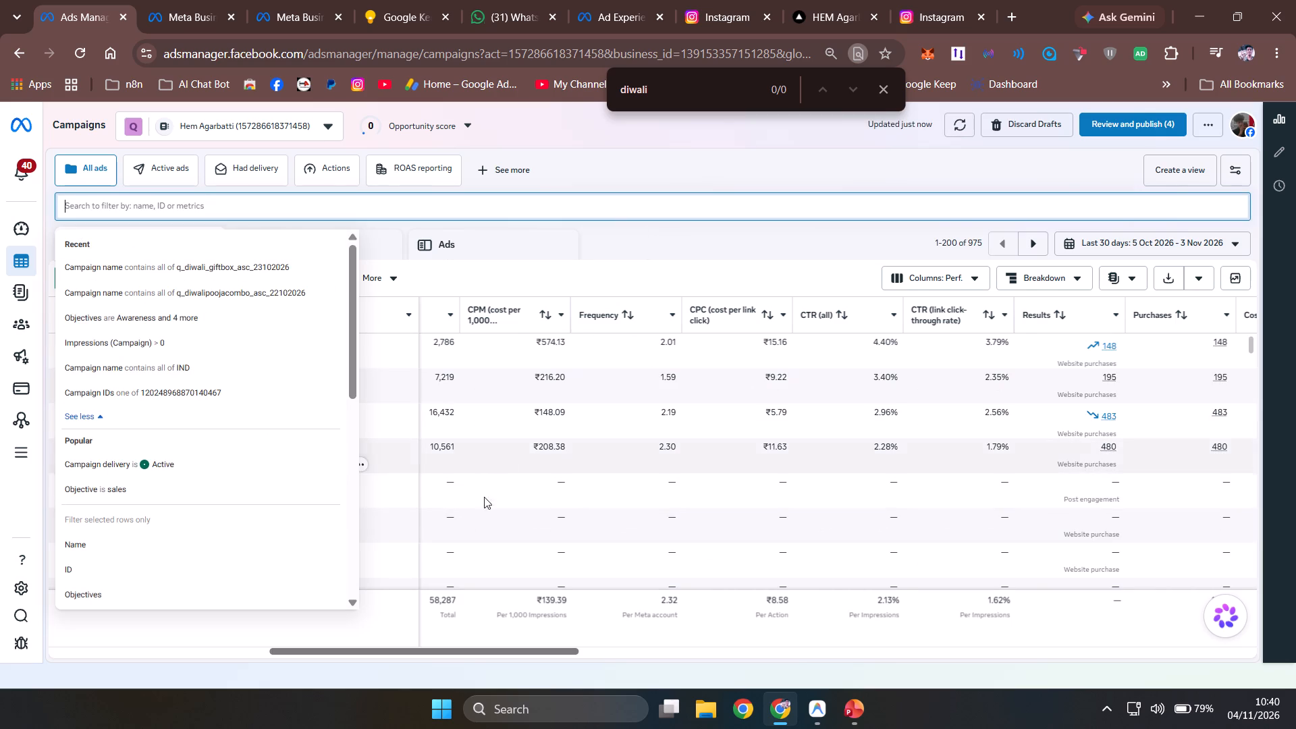
scroll(514, 533, up, 5)
click(614, 236)
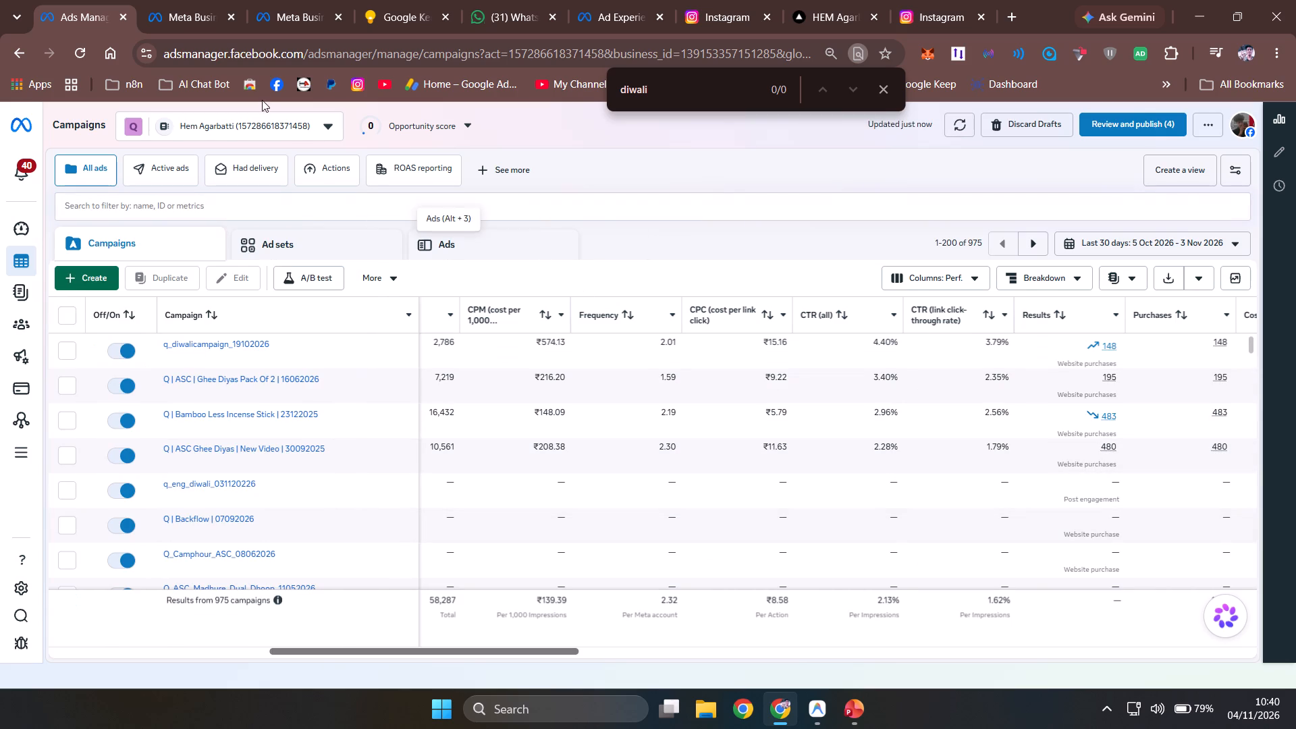
Calculate the CPM difference between the Diwali pooja combo and q_diwalicampaign_19102026 as 642.29 - 574, and clear the calculation.
click(250, 59)
key(ctrl+v)
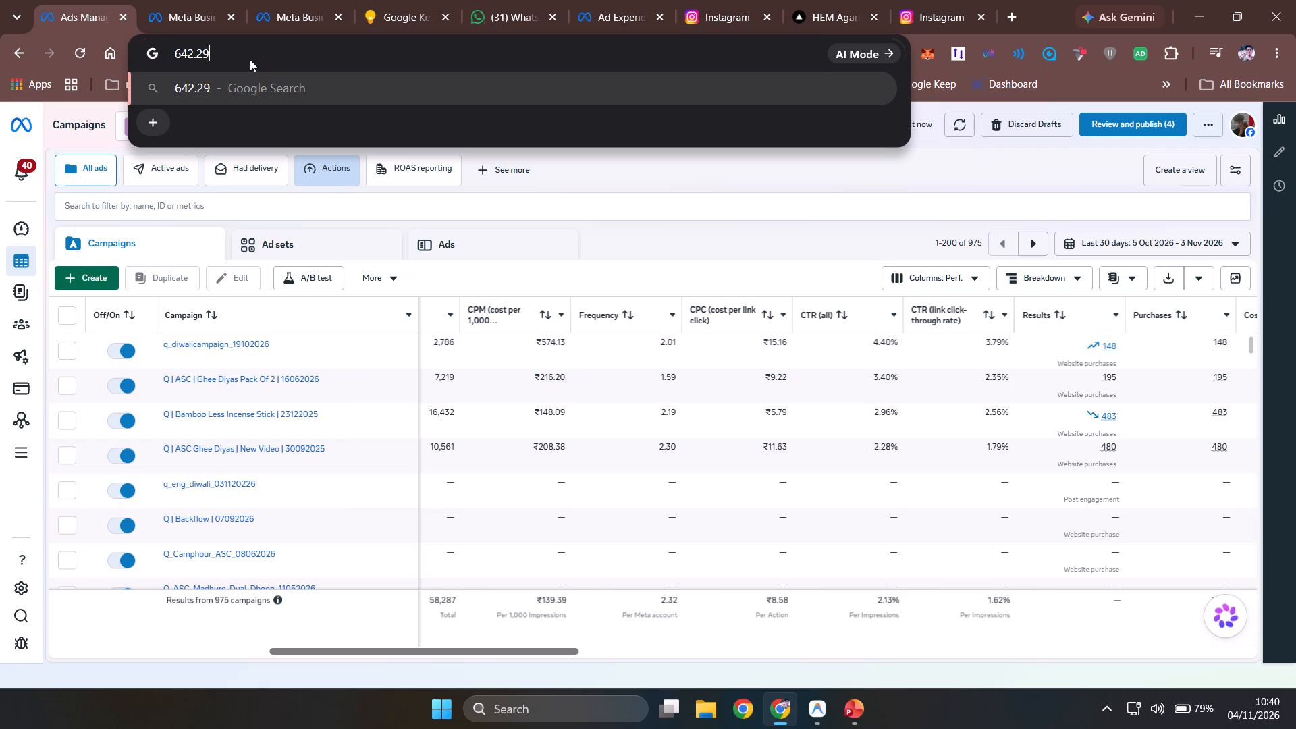
key(space)
text(-)
key(space)
text(574)
key(ctrl+a)
key(ctrl+x)
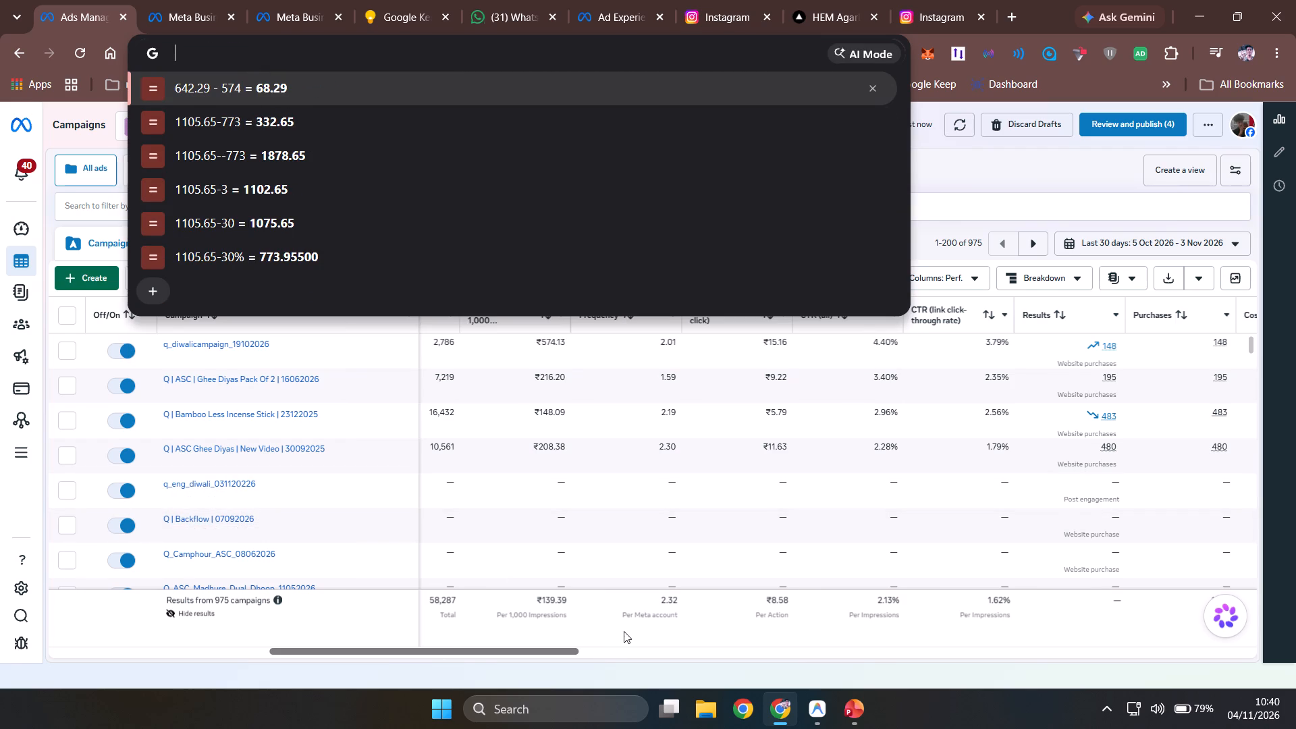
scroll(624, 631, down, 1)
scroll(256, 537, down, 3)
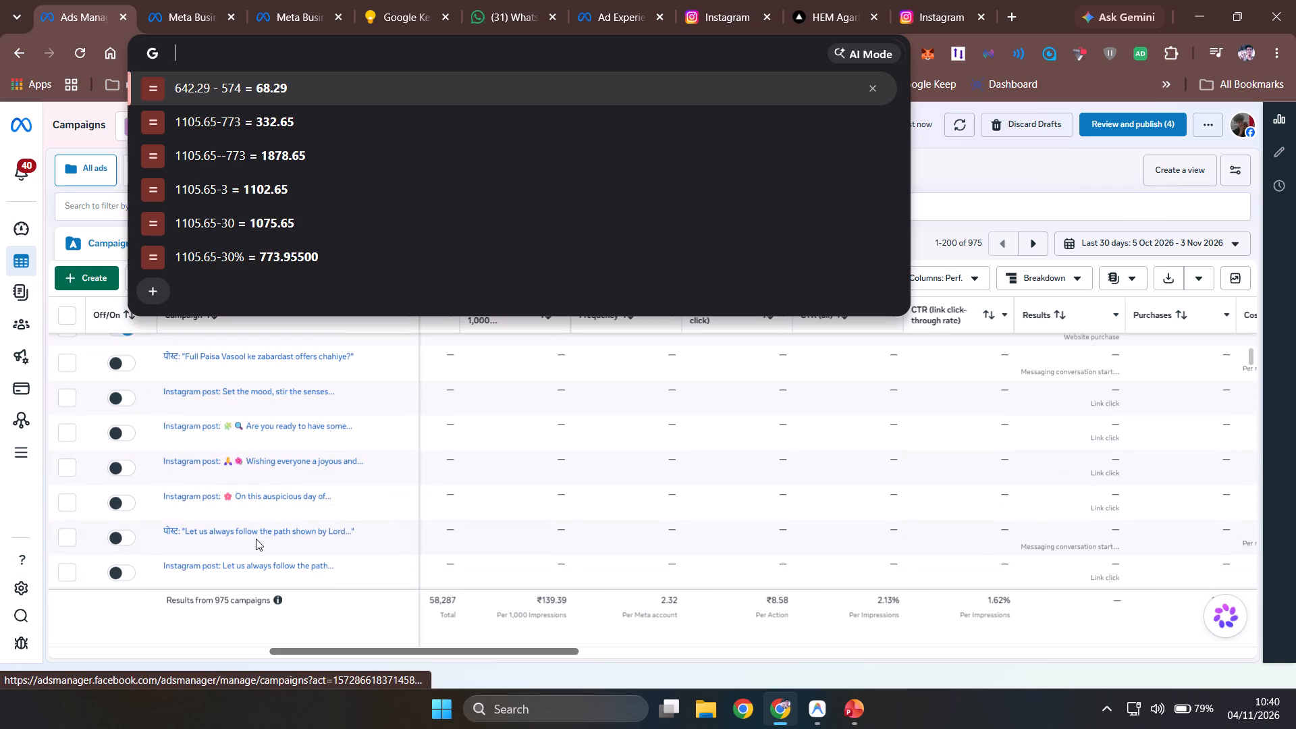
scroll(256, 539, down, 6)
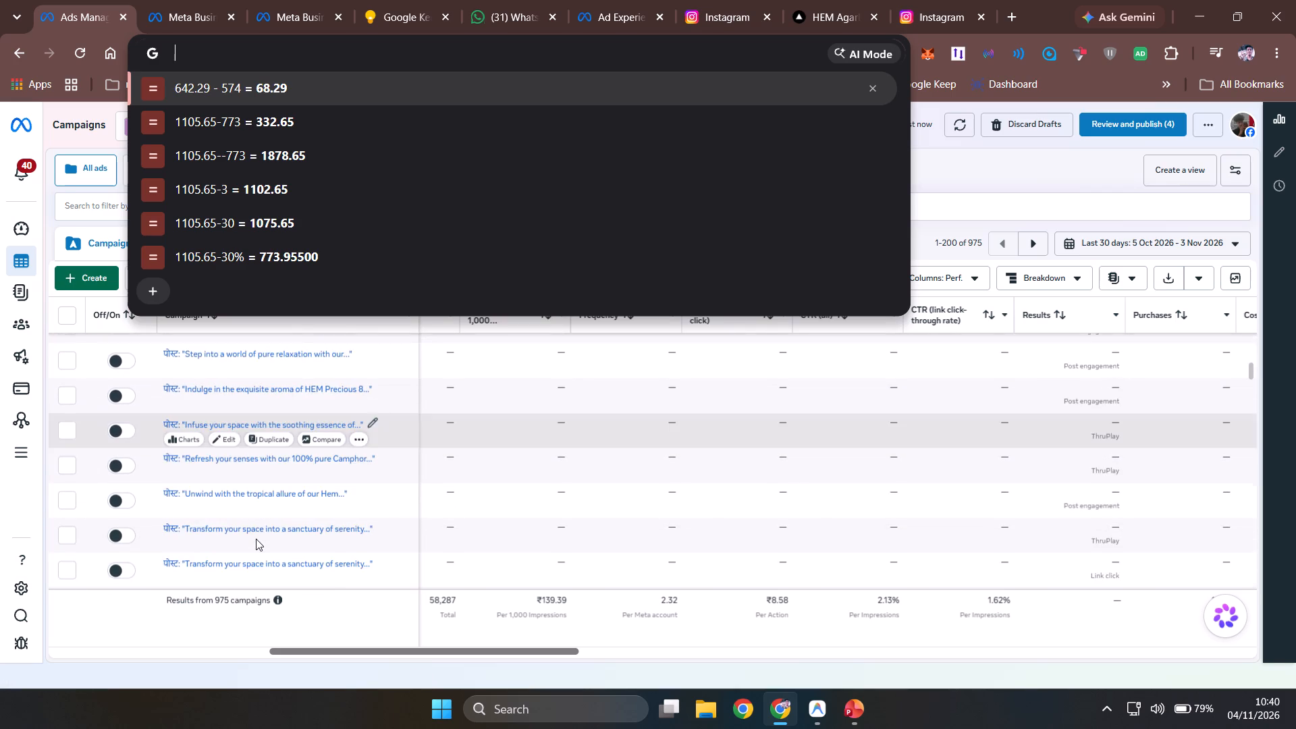
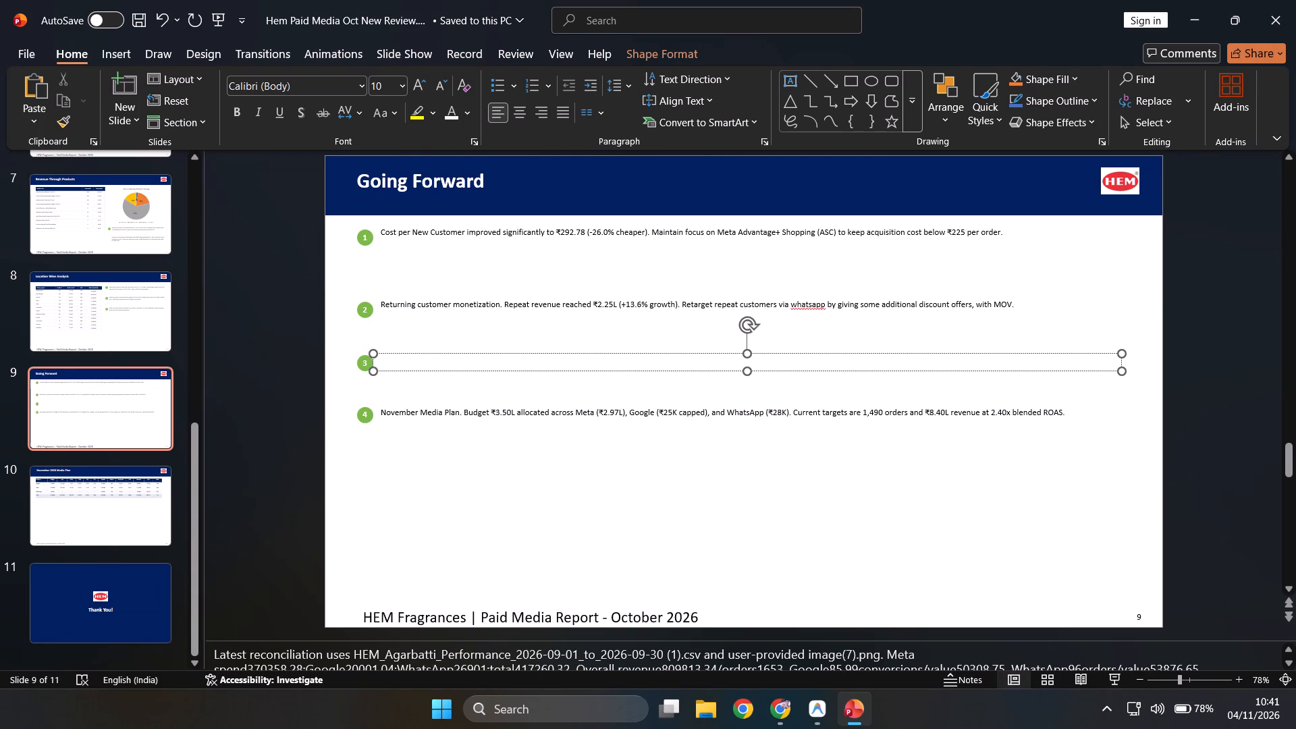
Correct the spelling of "whatsapp" to "WhatsApp" in point 2 of the Going Forward slide.
click(846, 313)
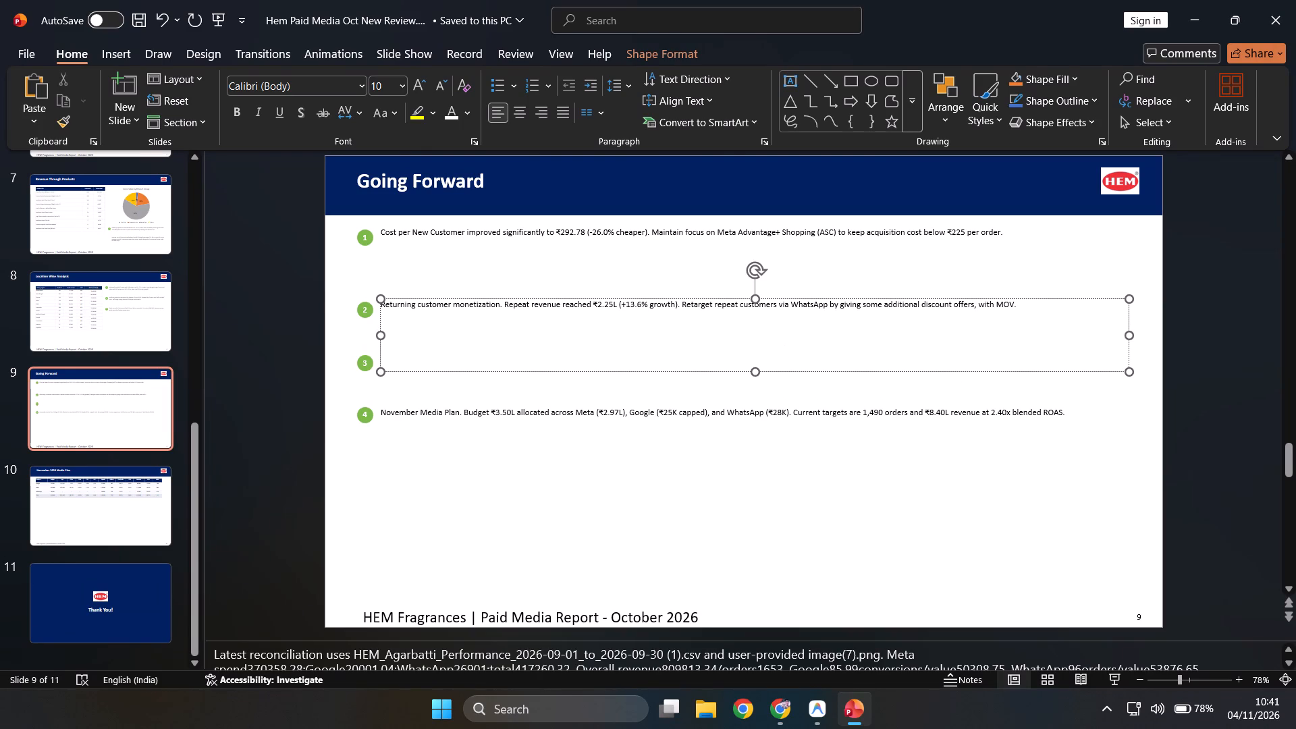
Begin the empty point 3 on the Going Forward slide with "Create new user offer, which gives user an advantage to".
click(368, 364)
click(391, 362)
double_click(395, 362)
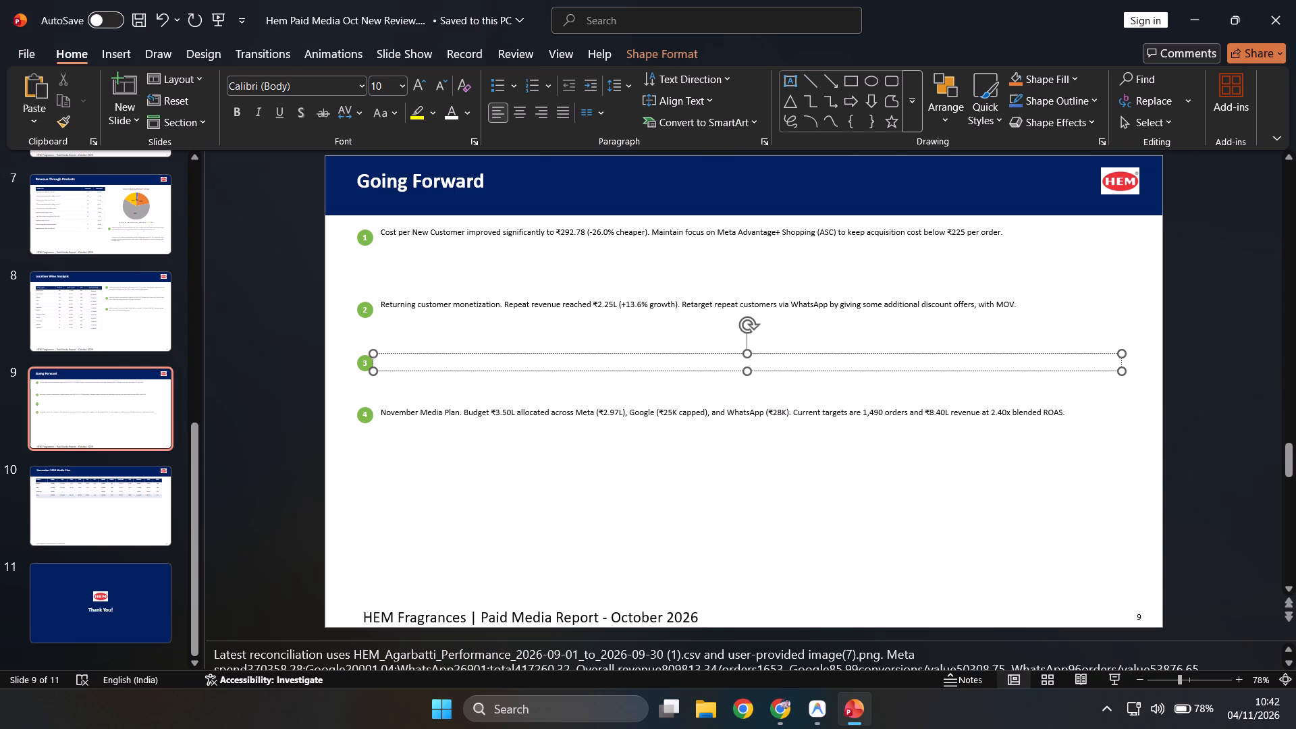
click(396, 362)
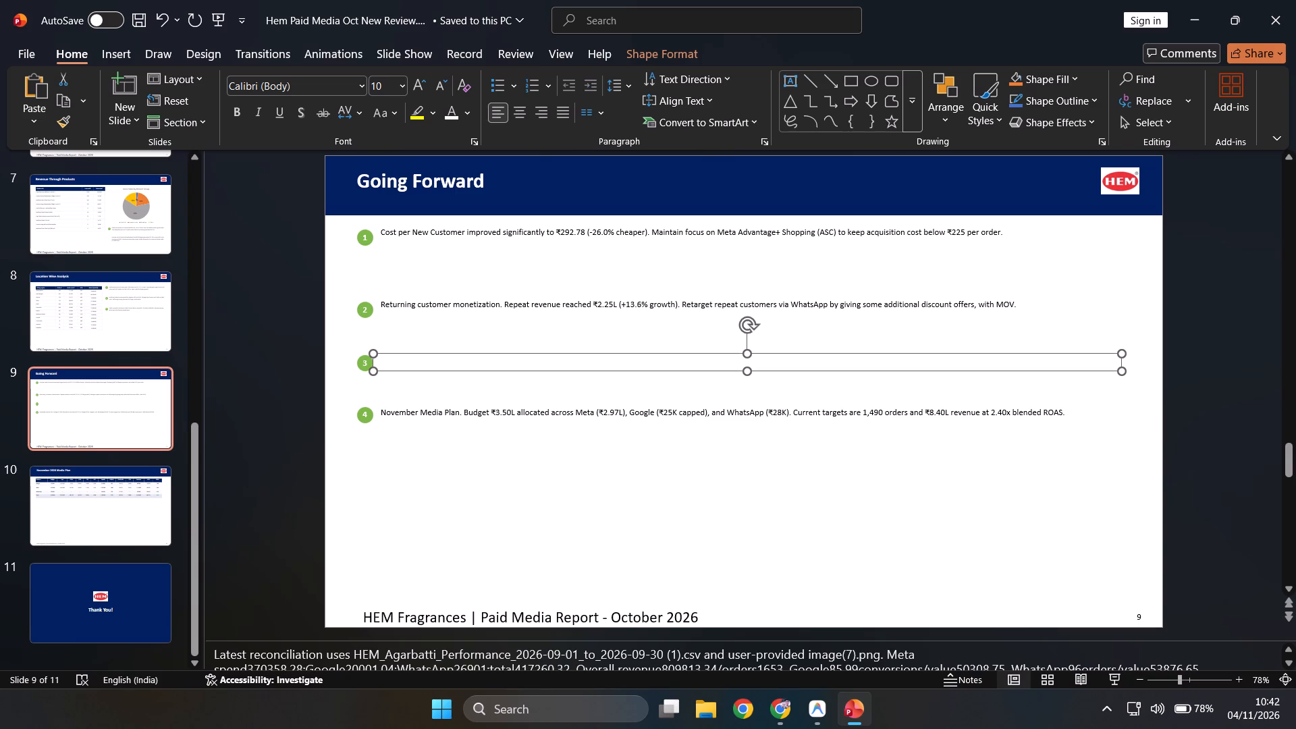
text(Create)
key(space)
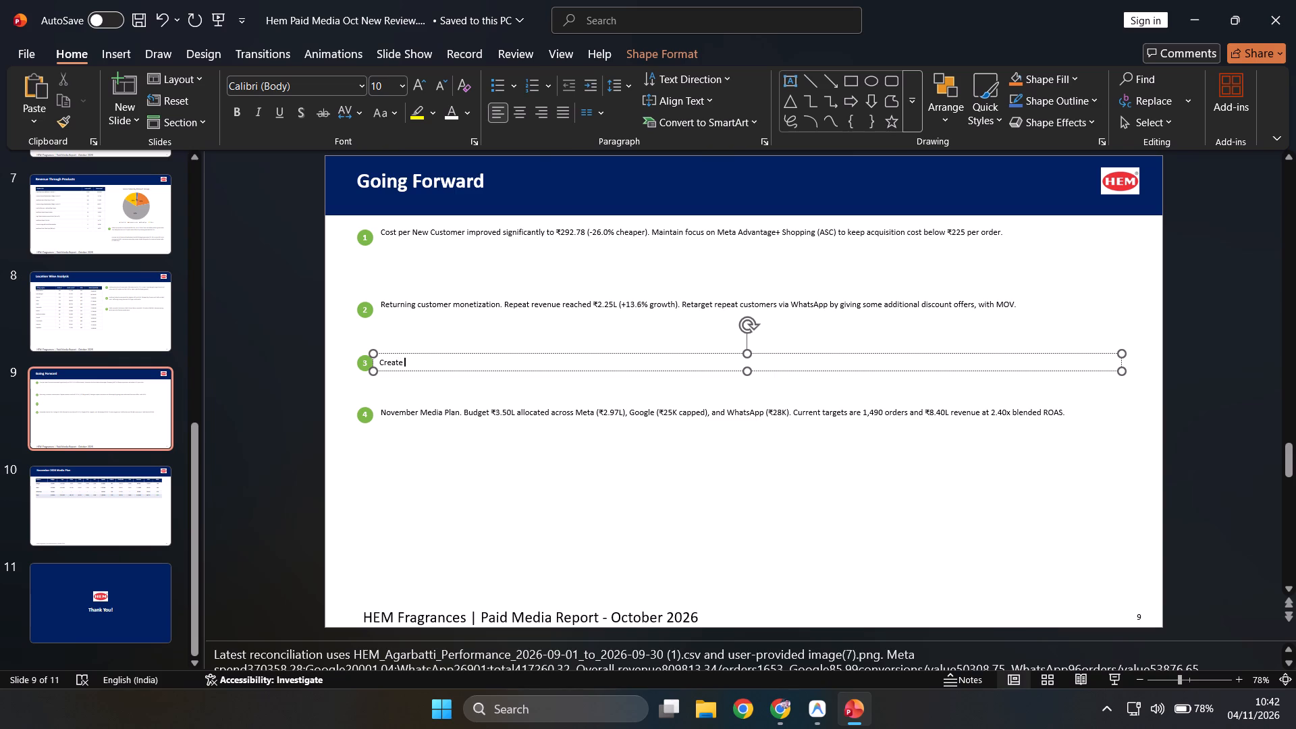
text(new user offerr)
key(space)
key(BackSpace)
text(, w)
text(hich gives user an an)
key(BackSpace)
text(dvantage to)
key(space)
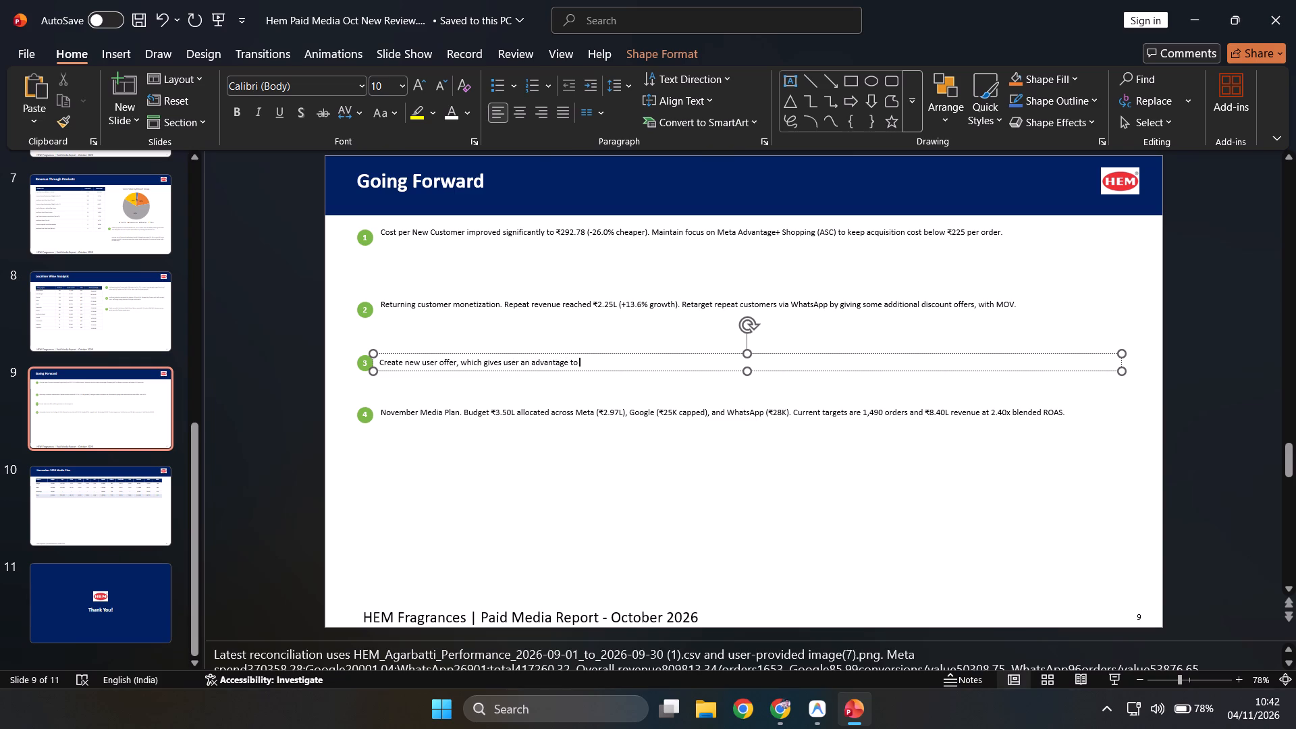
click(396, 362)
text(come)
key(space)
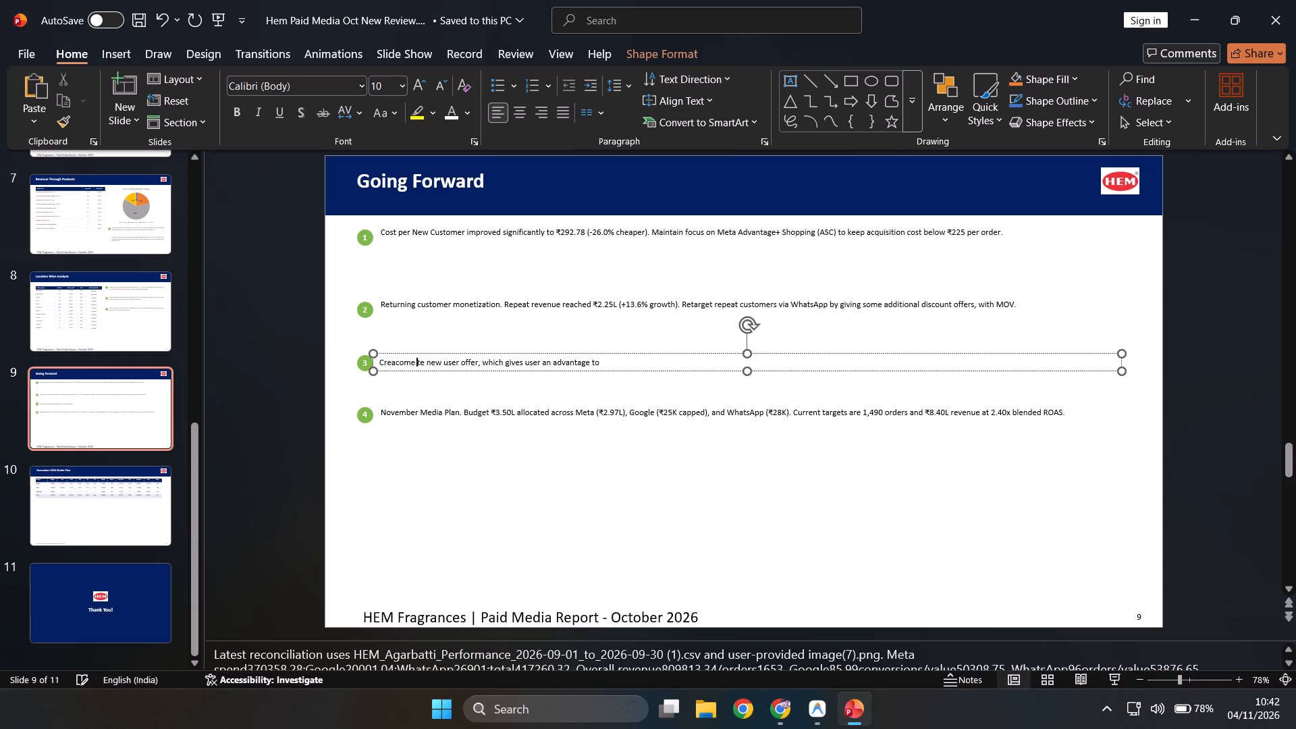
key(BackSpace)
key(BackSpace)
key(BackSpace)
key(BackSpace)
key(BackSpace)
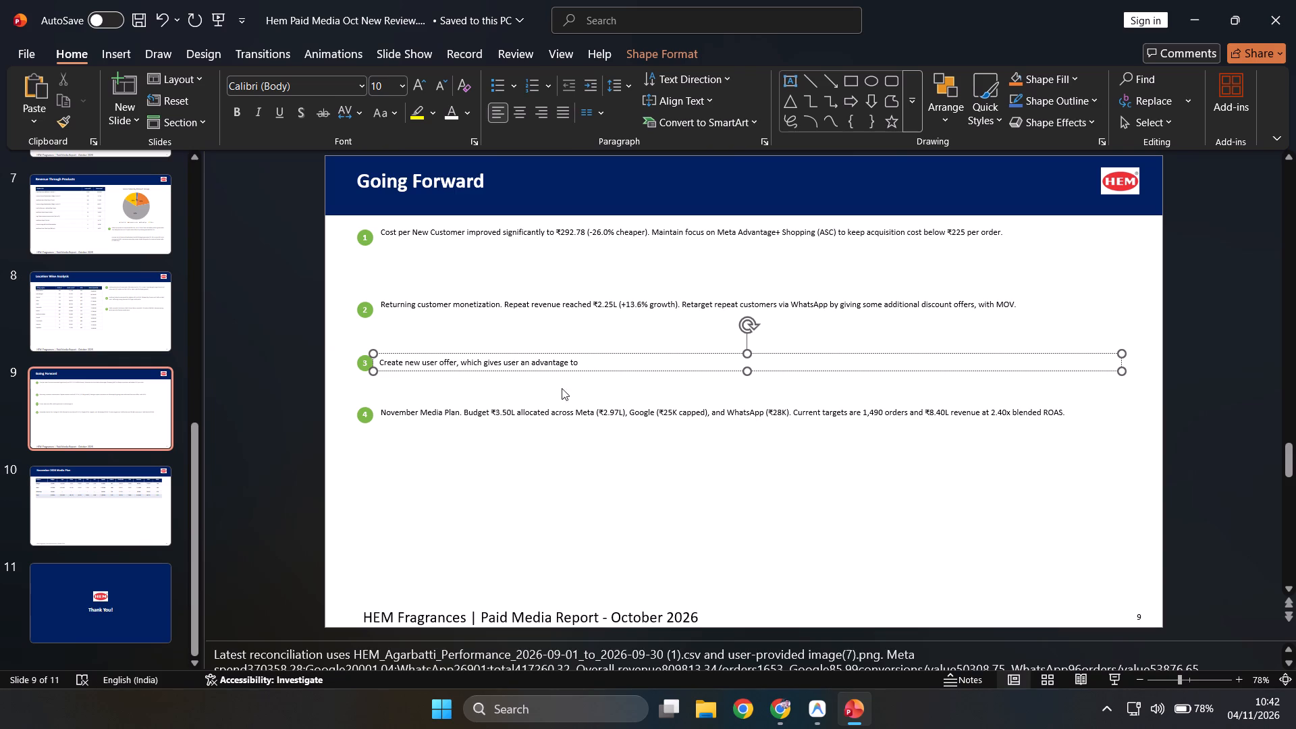
Continue the end of point 3 with "buy from the site,".
click(612, 365)
click(599, 360)
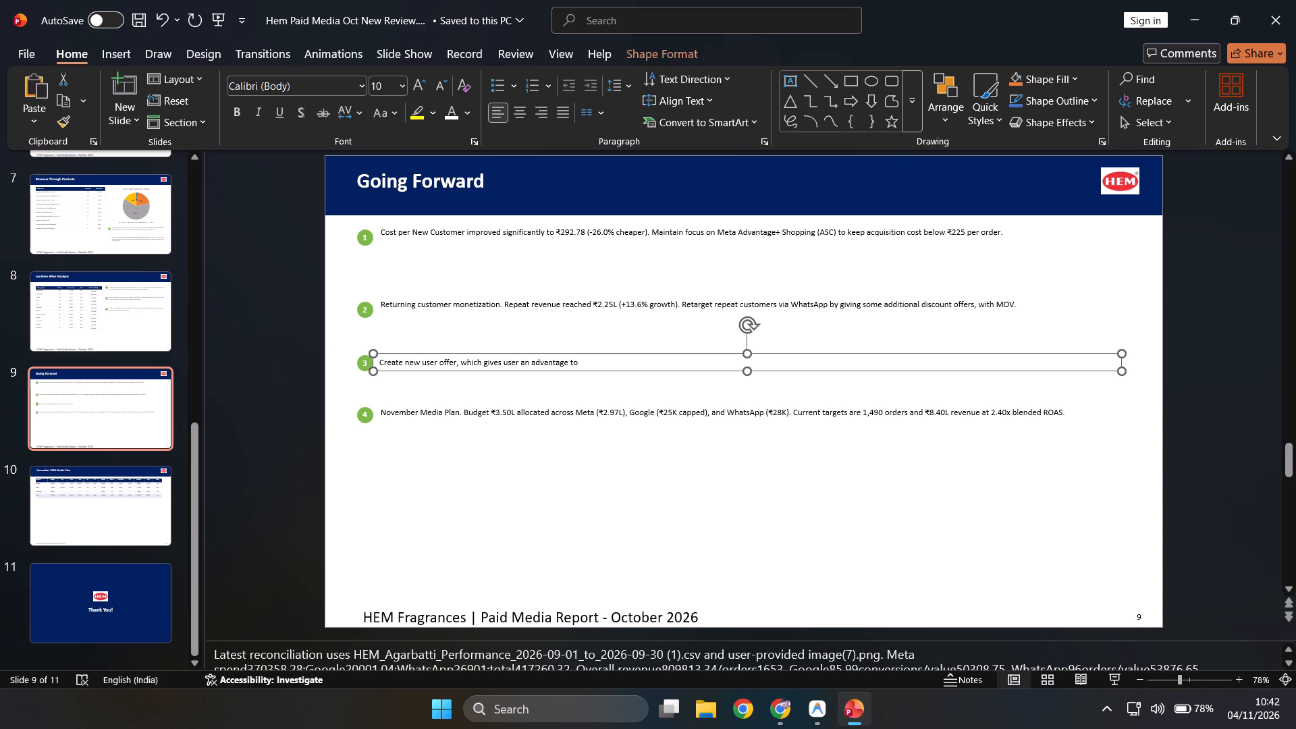
click(581, 362)
double_click(585, 363)
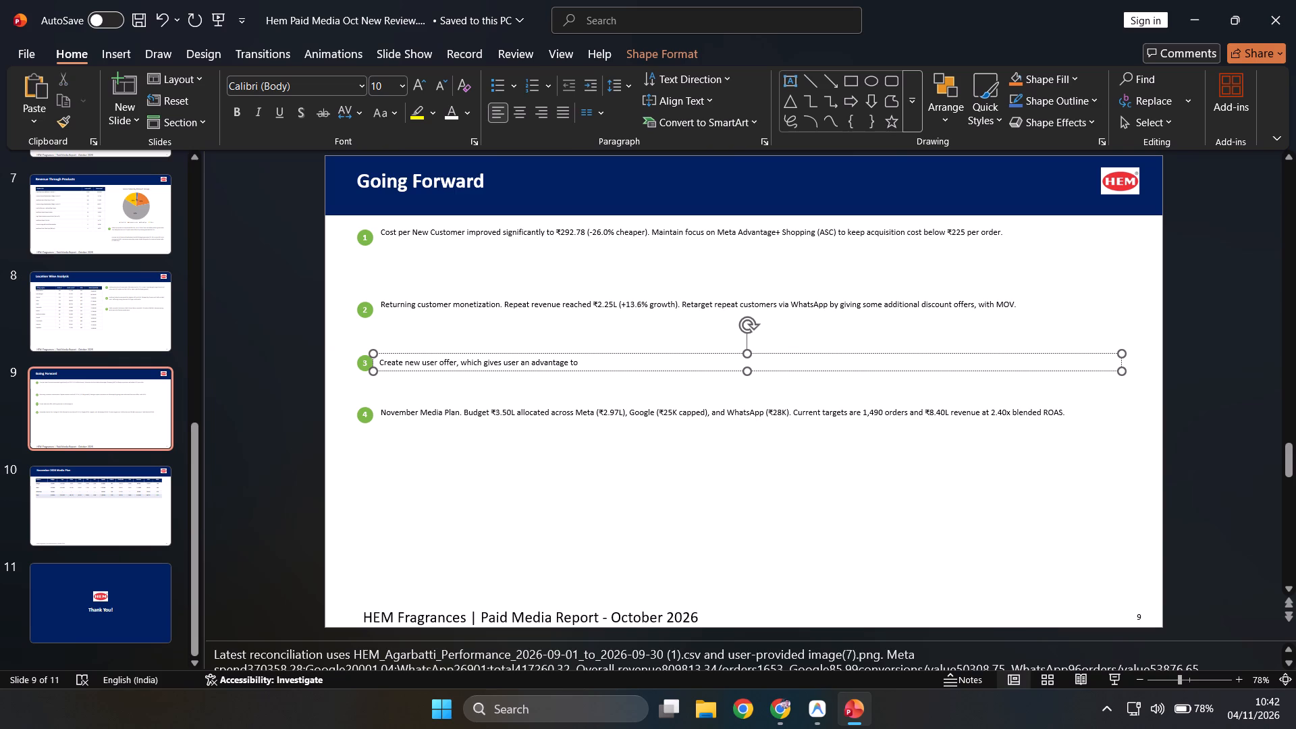
text(buy)
key(space)
text(from the site)
key(space)
key(BackSpace)
text(,)
key(space)
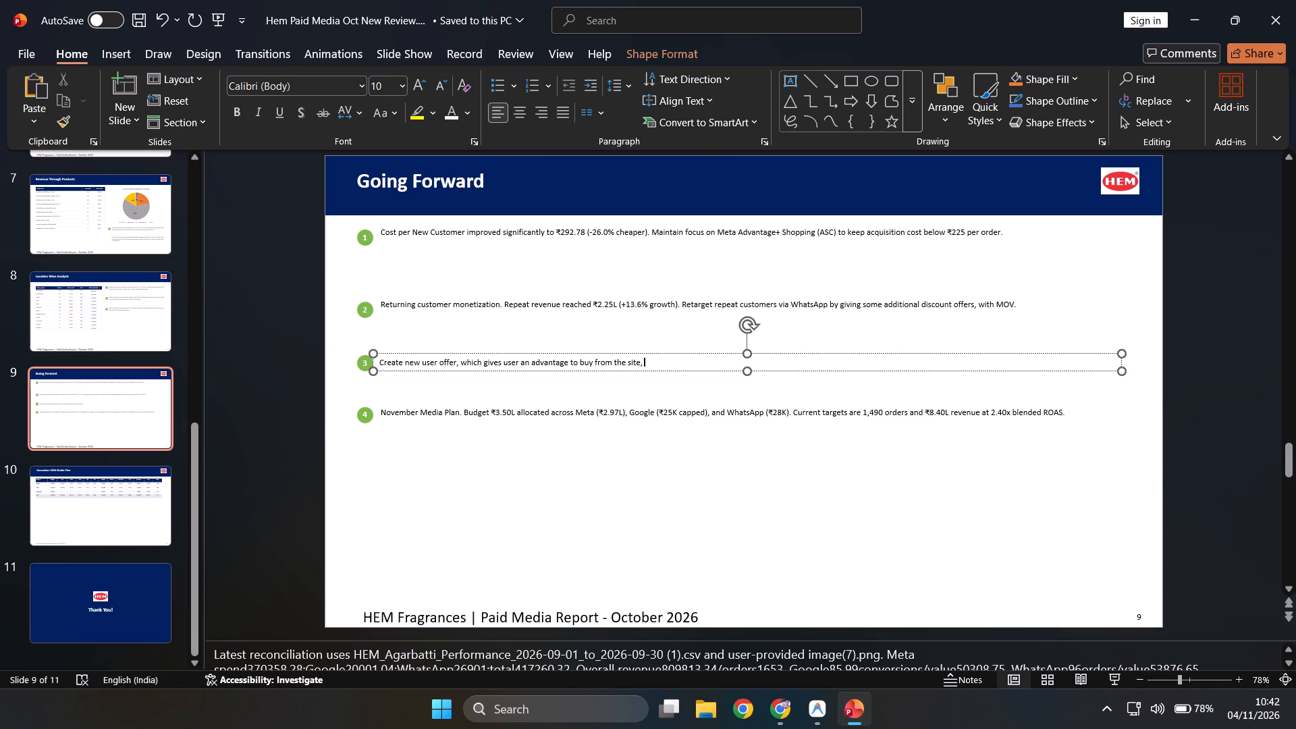
Extend point 3 with the expected conversion benefit, "new user CVR will increase and".
click(624, 376)
text(new user CVR willl)
key(space)
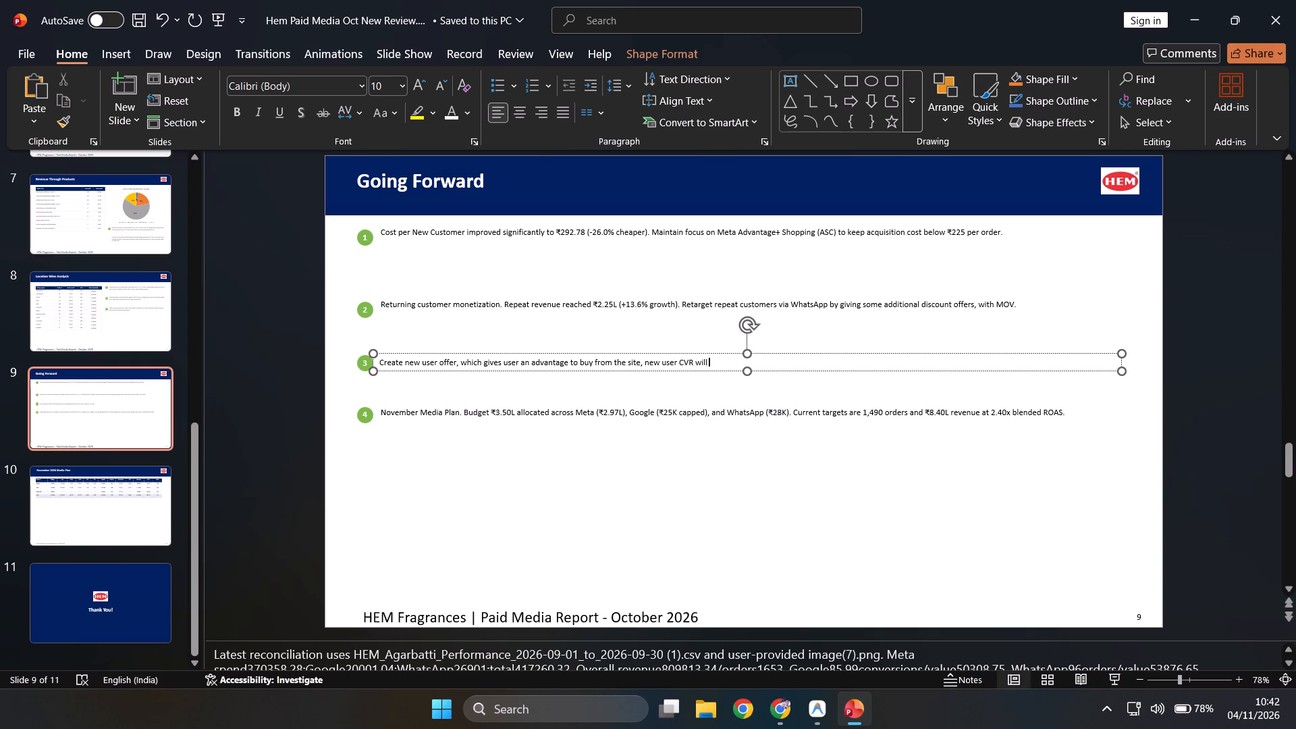
key(BackSpace)
key(BackSpace)
text(l)
key(space)
text(increase and)
key(space)
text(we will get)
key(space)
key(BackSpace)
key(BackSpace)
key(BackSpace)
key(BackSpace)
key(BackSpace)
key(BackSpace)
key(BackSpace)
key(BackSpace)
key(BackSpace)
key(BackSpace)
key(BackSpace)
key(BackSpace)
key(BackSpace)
Add the acquisition cost clause to point 3, beginning with "the CAC will".
key(space)
text(the)
key(space)
text(CAC)
key(space)
text(will)
key(space)
key(BackSpace)
key(BackSpace)
key(BackSpace)
key(BackSpace)
key(BackSpace)
key(BackSpace)
key(space)
text(will)
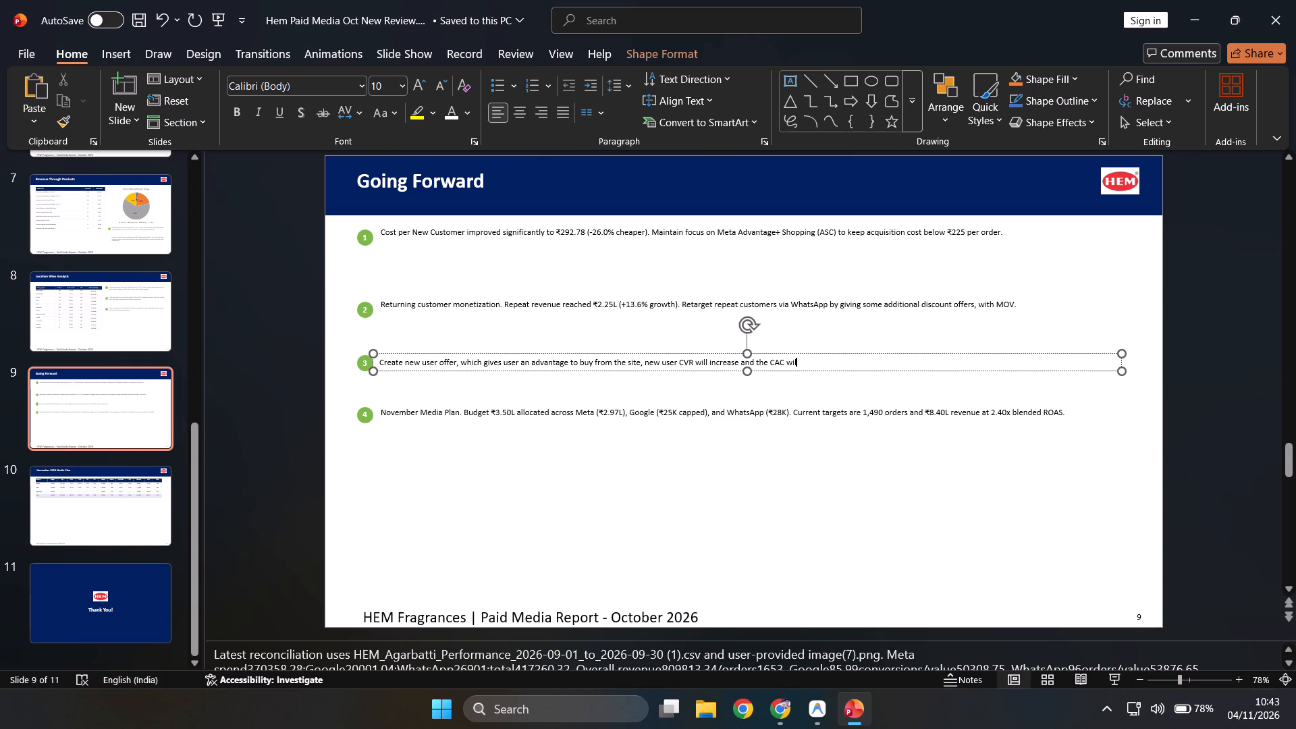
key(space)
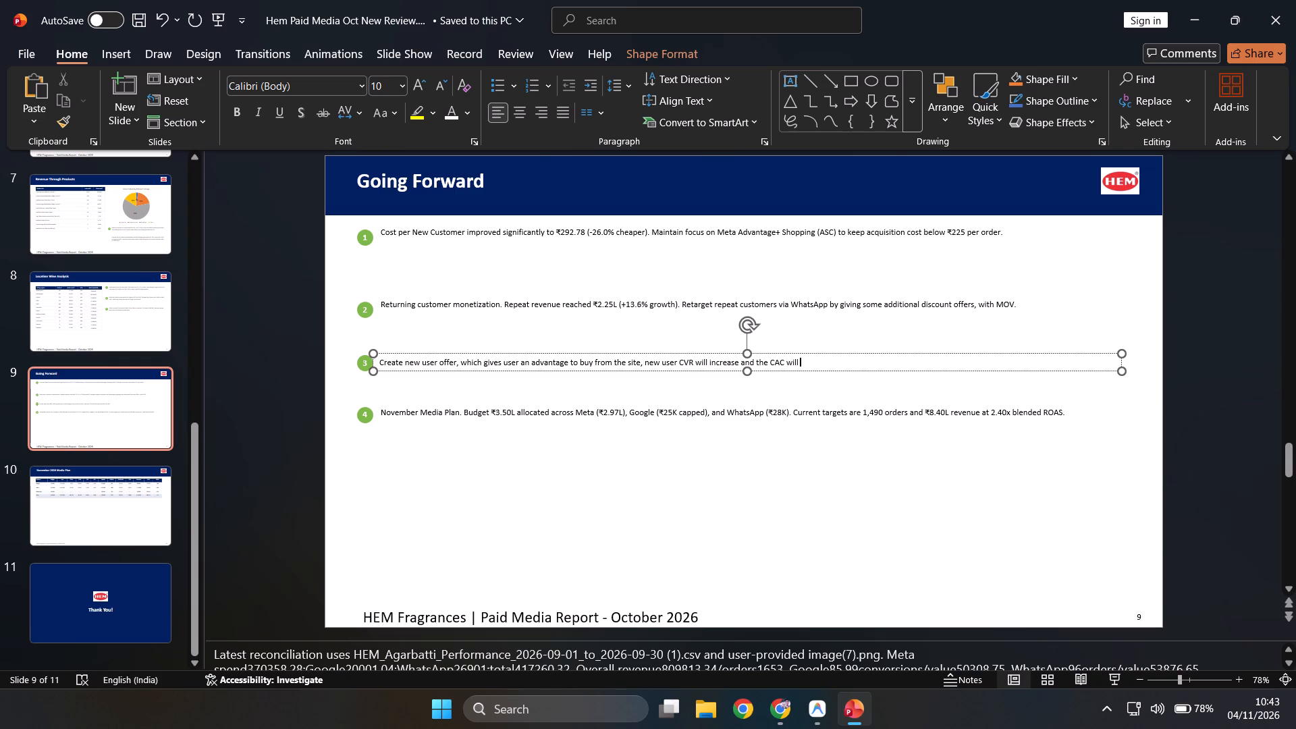
Finish the point 3 sentence on the Going Forward slide with "be down.".
click(624, 376)
double_click(816, 361)
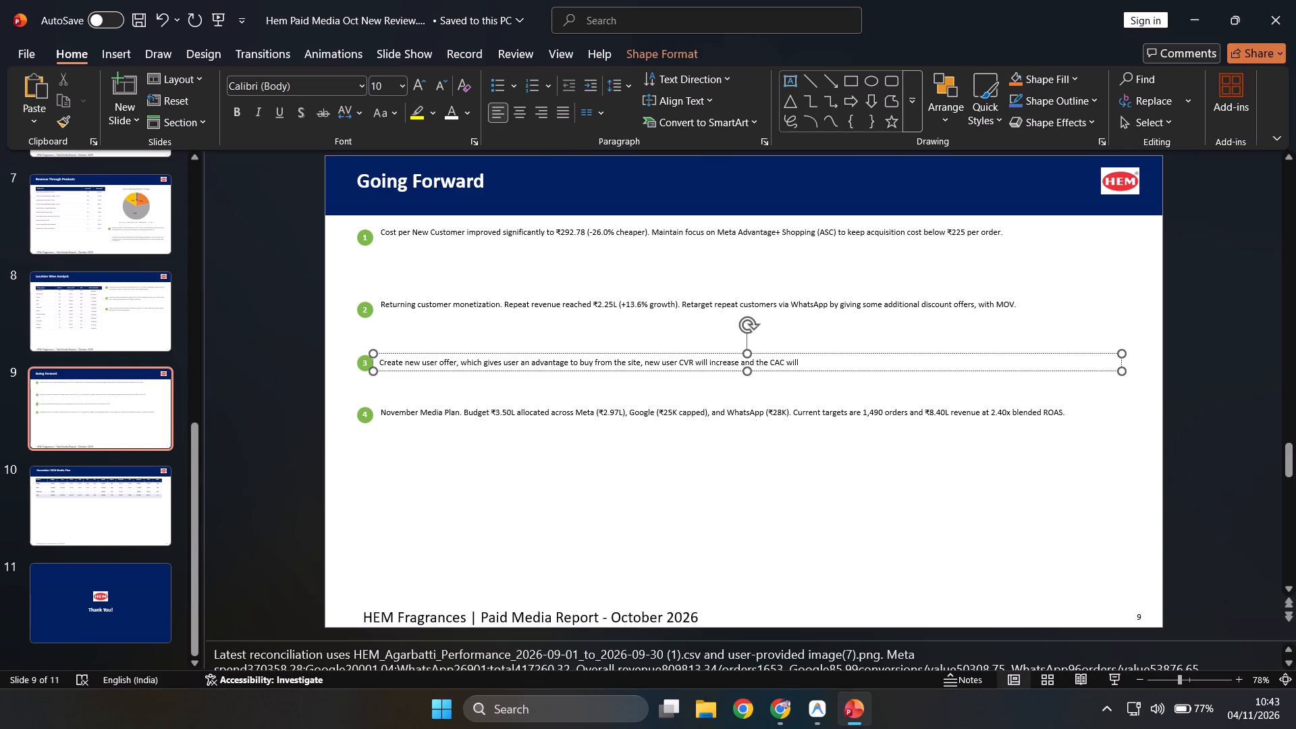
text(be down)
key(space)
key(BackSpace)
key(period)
On the Meta Data (Facebook/Instagram) slide, make the September, October and Change % table header text white.
scroll(177, 400, up, 12)
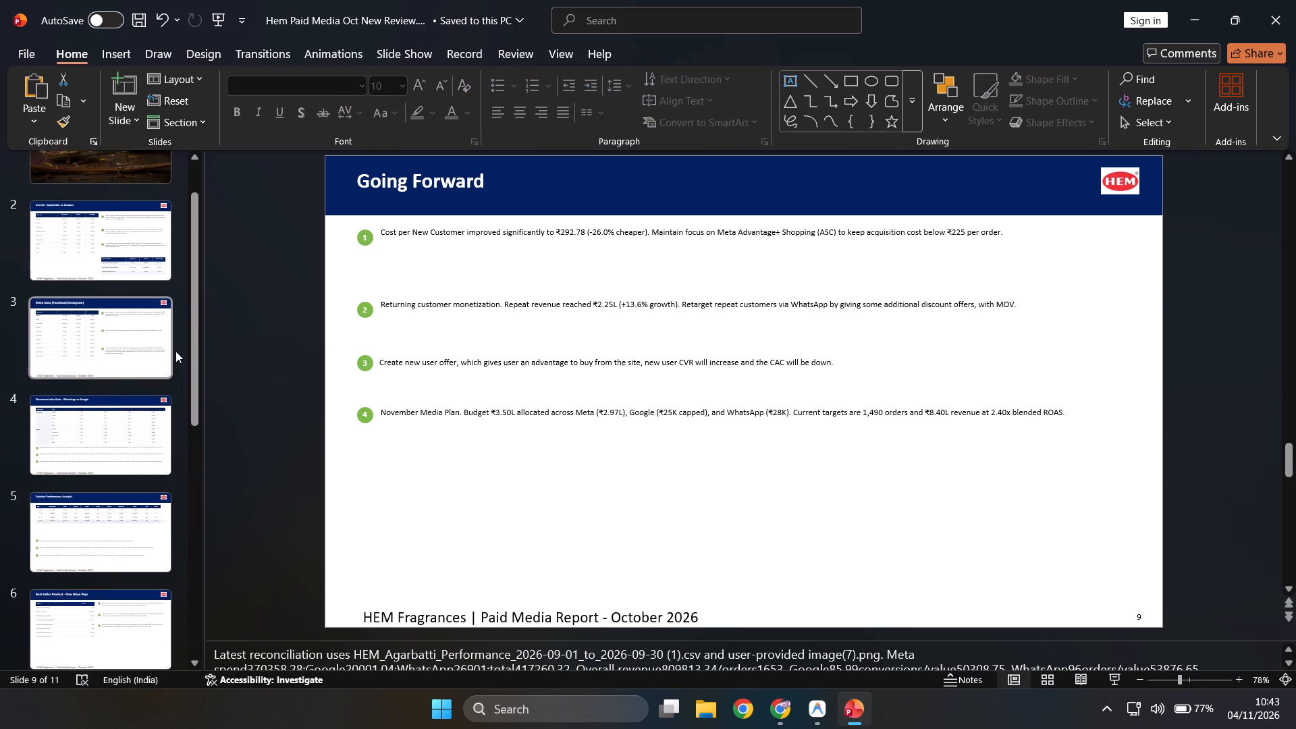
scroll(144, 337, up, 1)
click(134, 431)
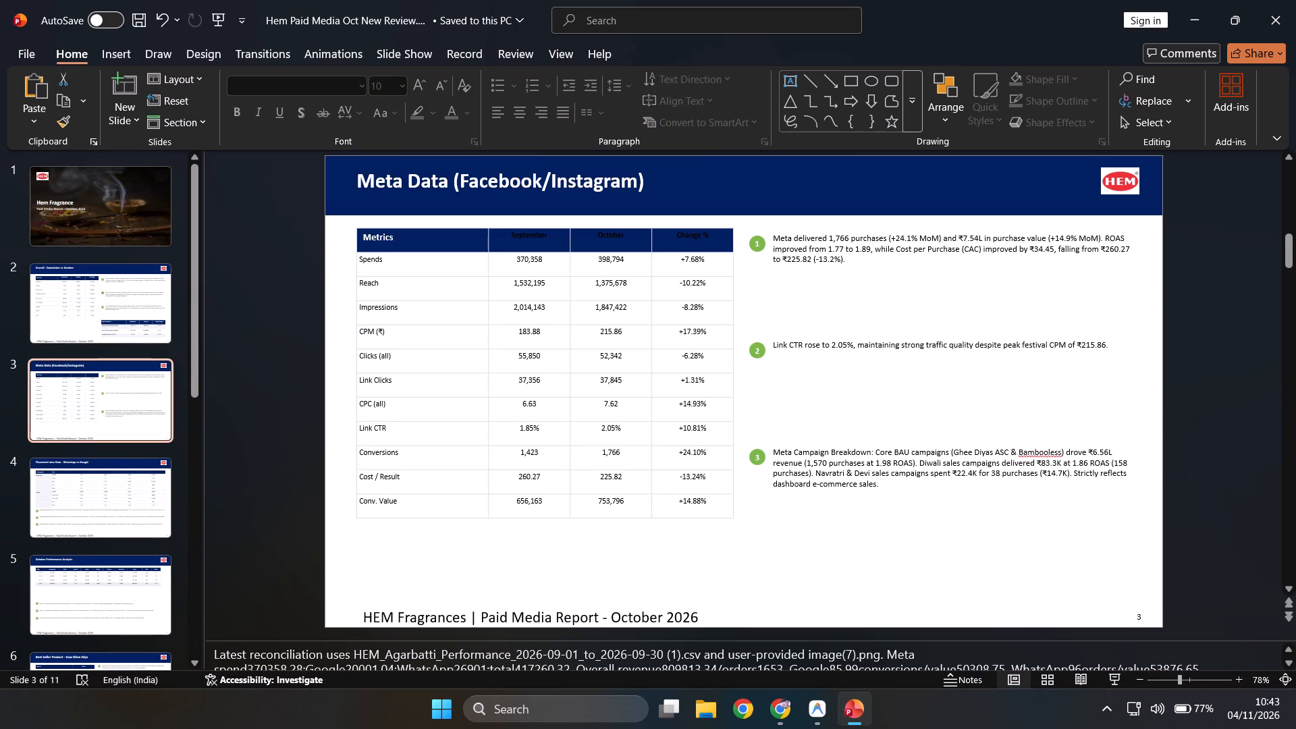
double_click(527, 238)
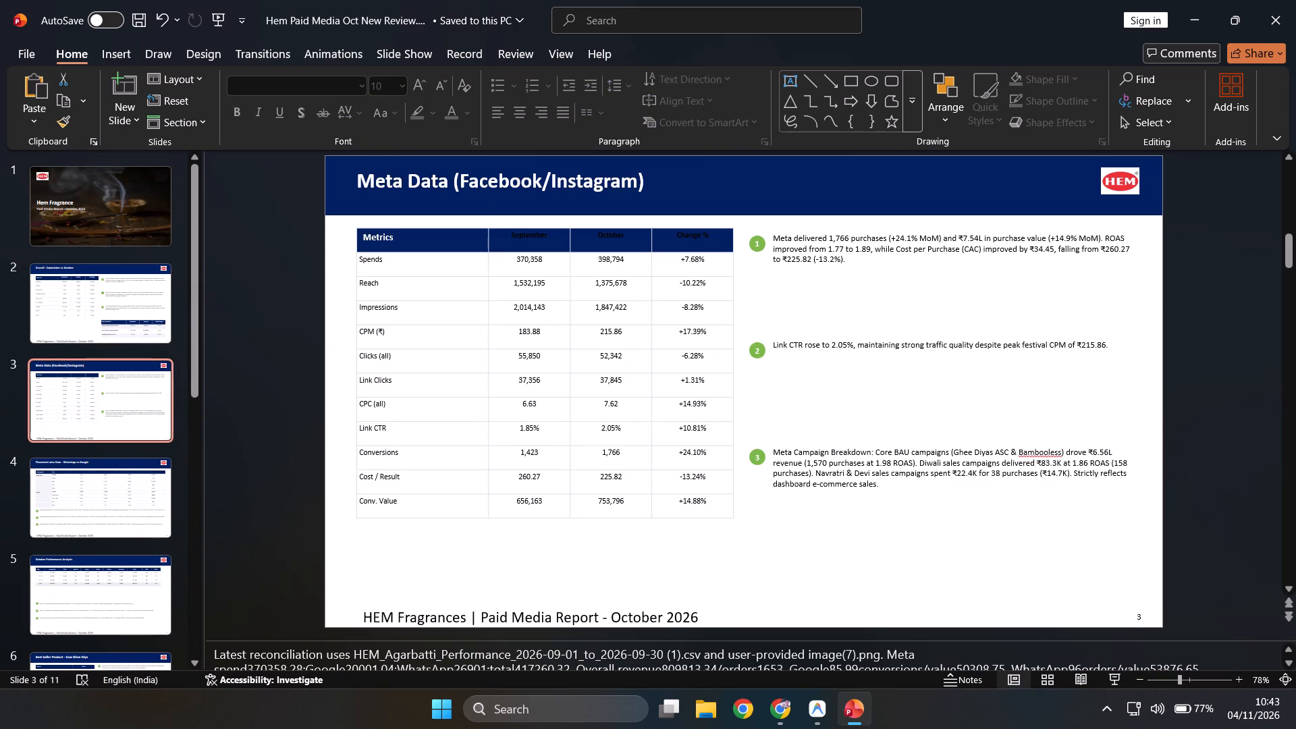
click(527, 238)
double_click(524, 238)
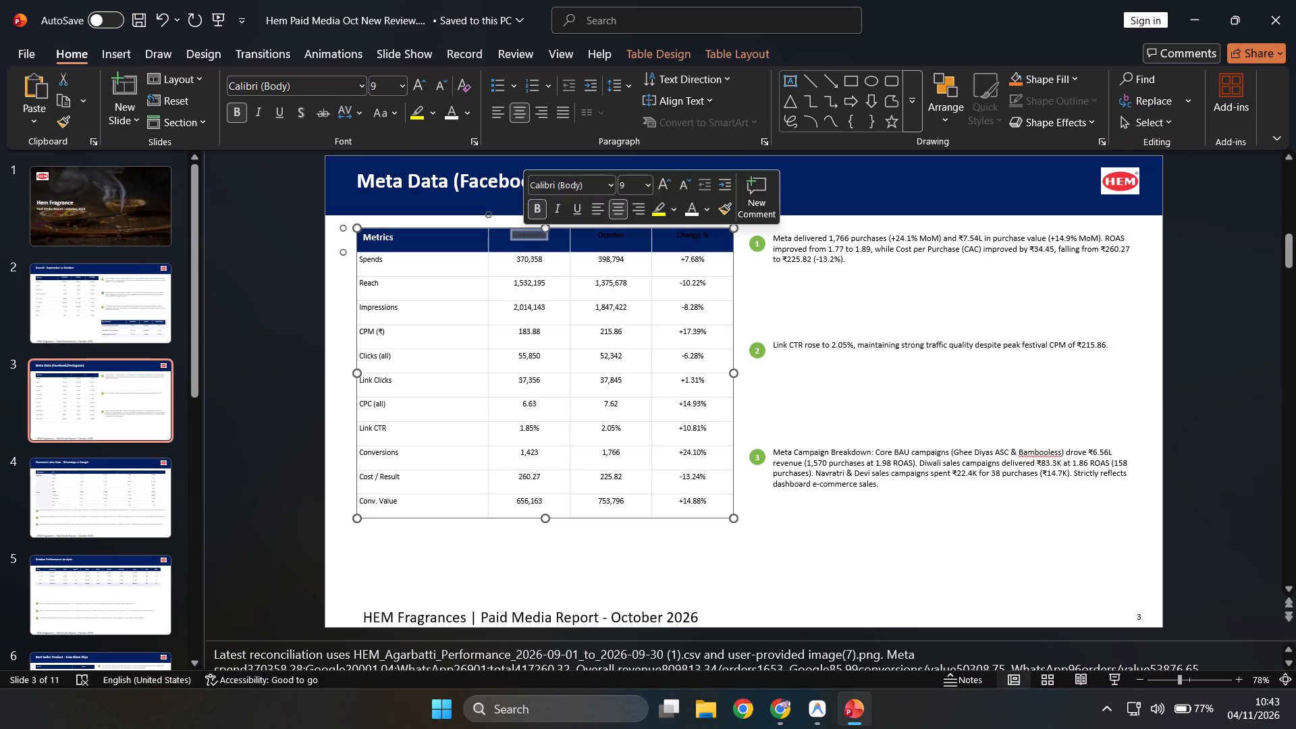
click(457, 119)
double_click(620, 238)
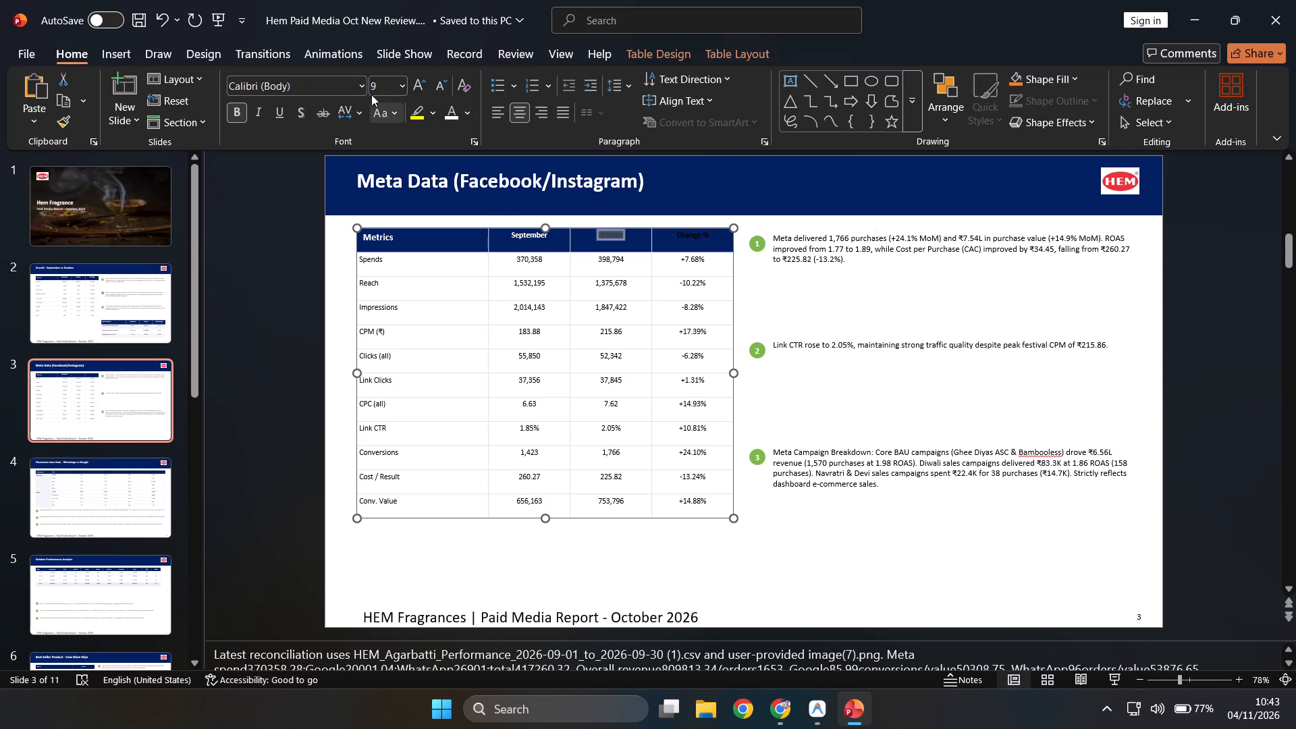
click(451, 120)
triple_click(689, 240)
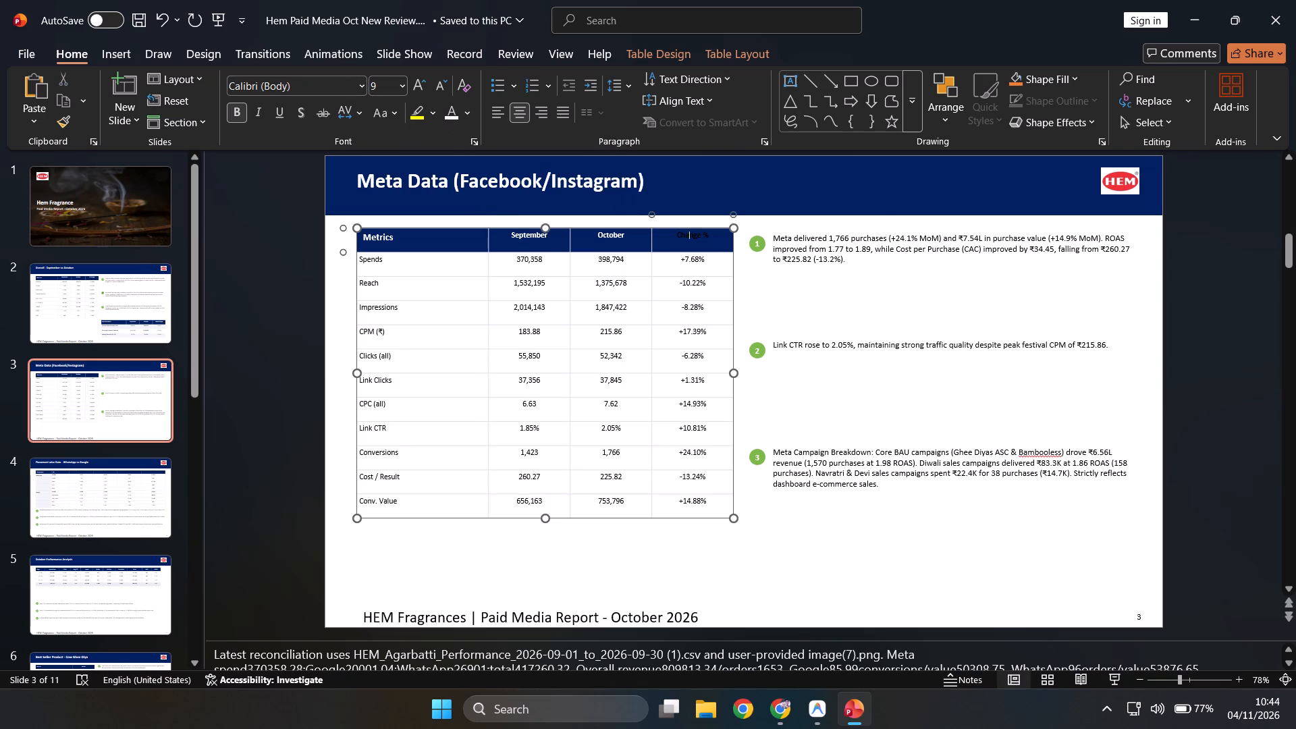
click(445, 113)
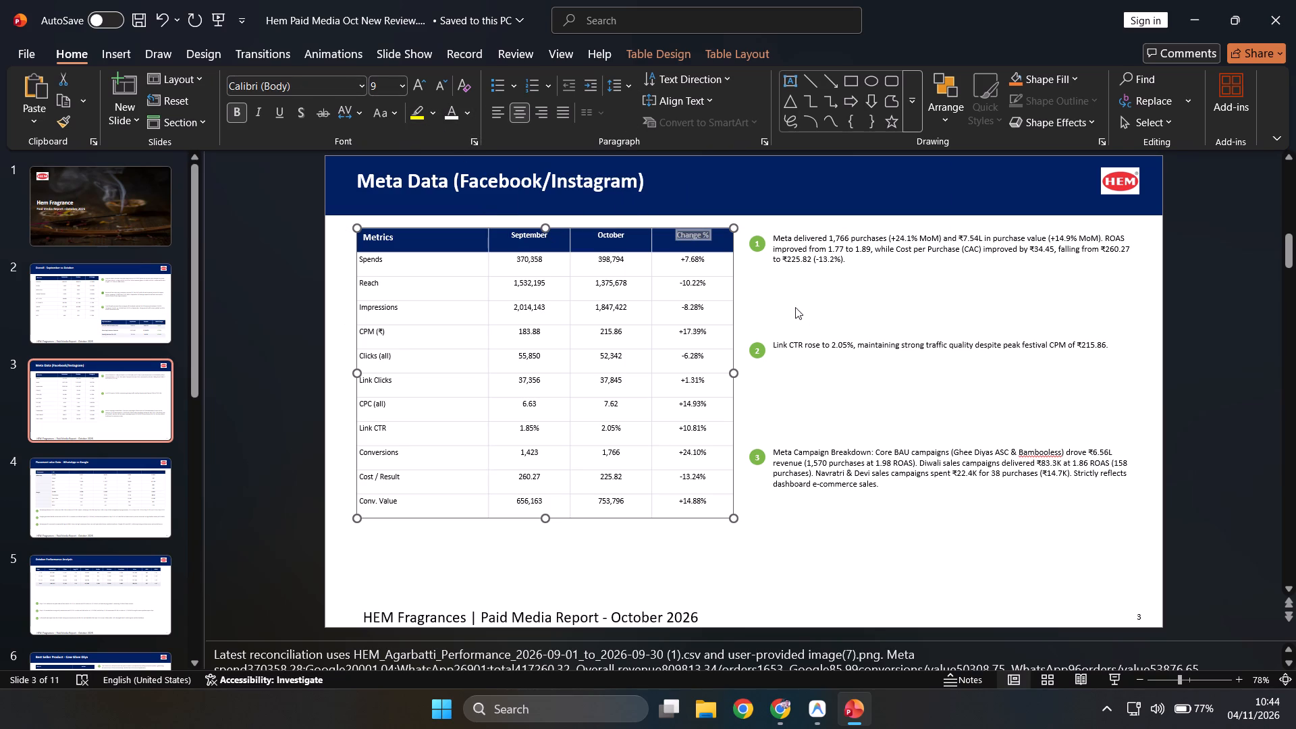
click(782, 304)
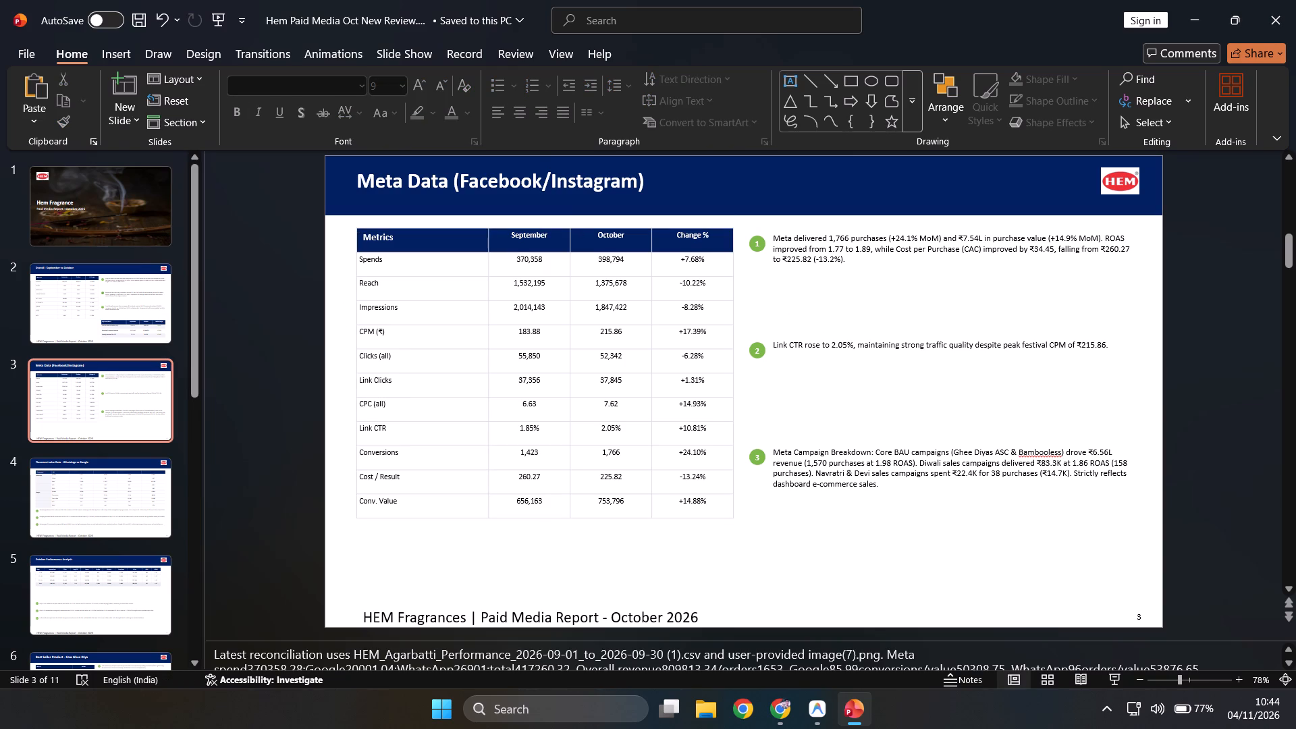